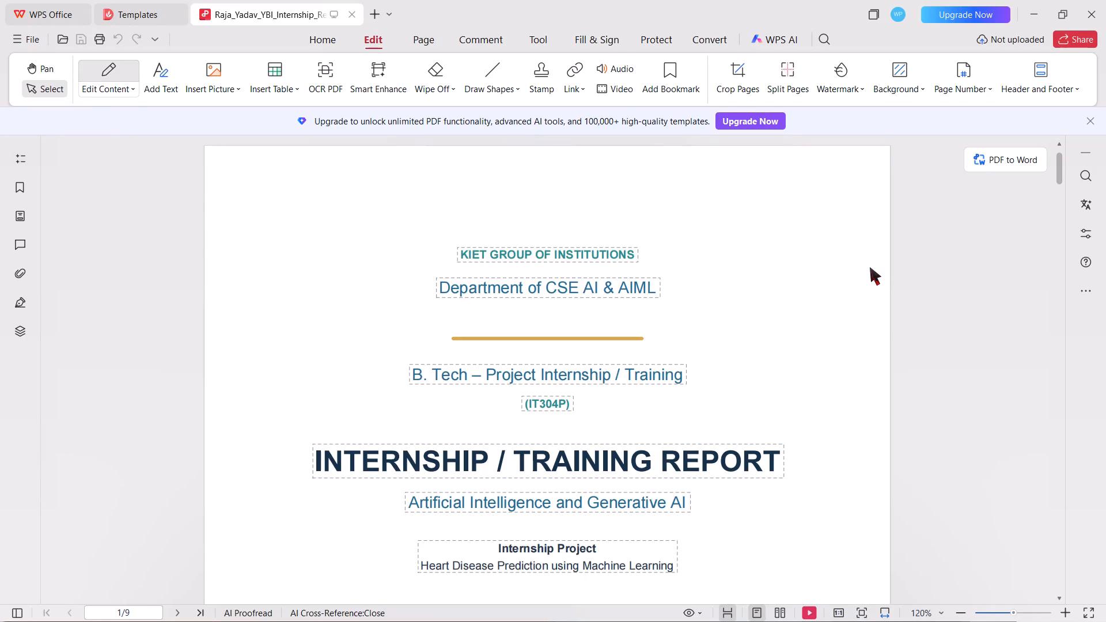
# Replace the University Roll Number placeholder in the cover page table with the student's roll number.
pyautogui.scroll(-1, 870, 267)
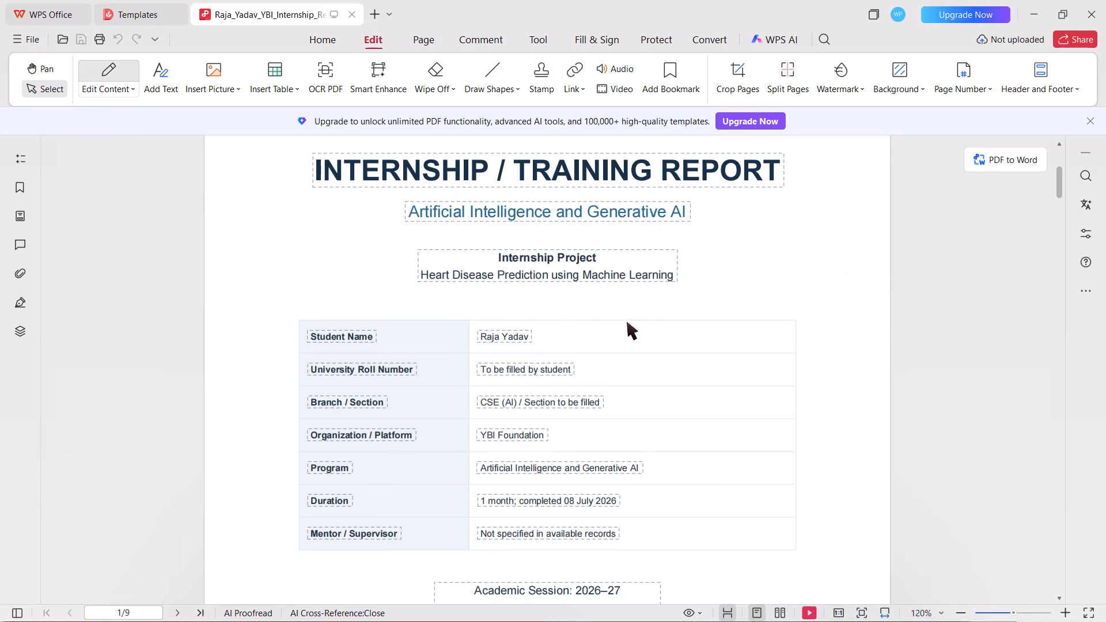
pyautogui.click(567, 373)
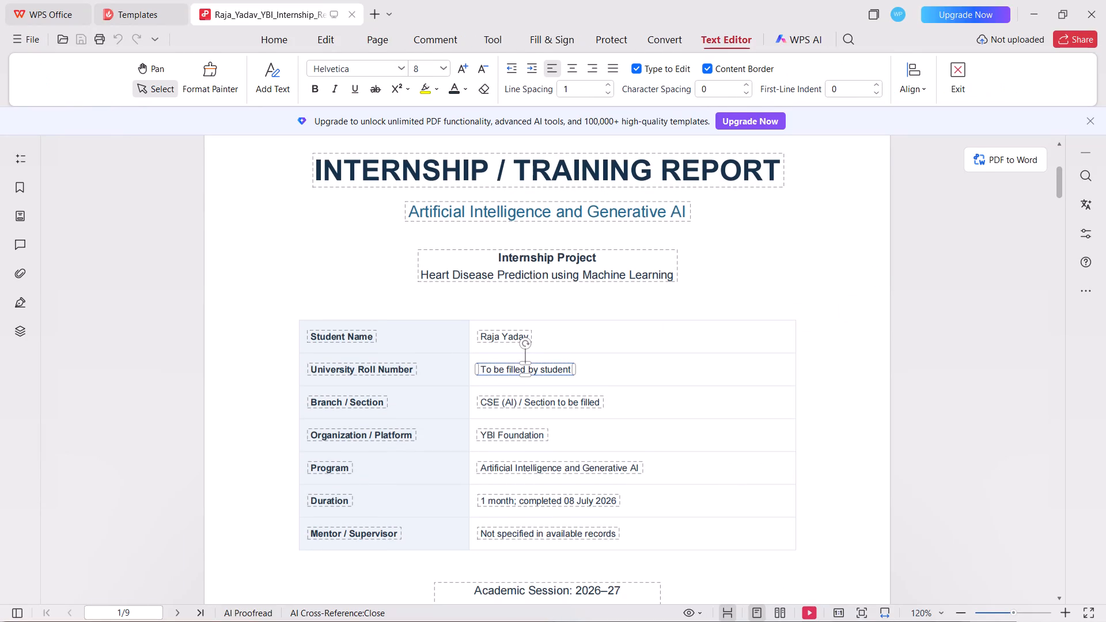
pyautogui.click(563, 373)
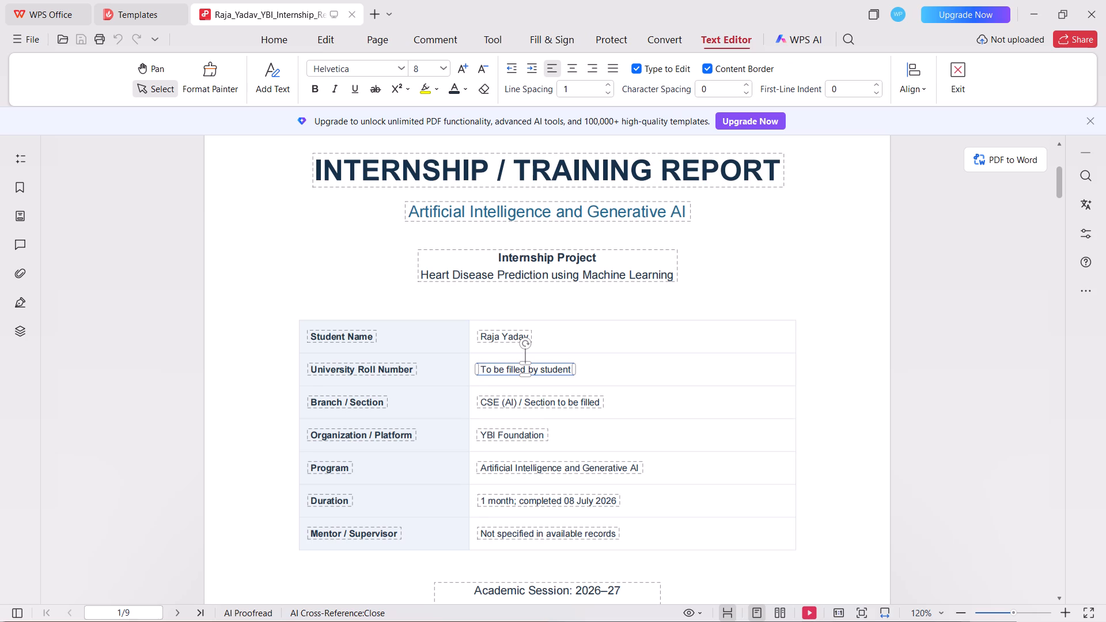
pyautogui.press('Right')
pyautogui.press('Left')
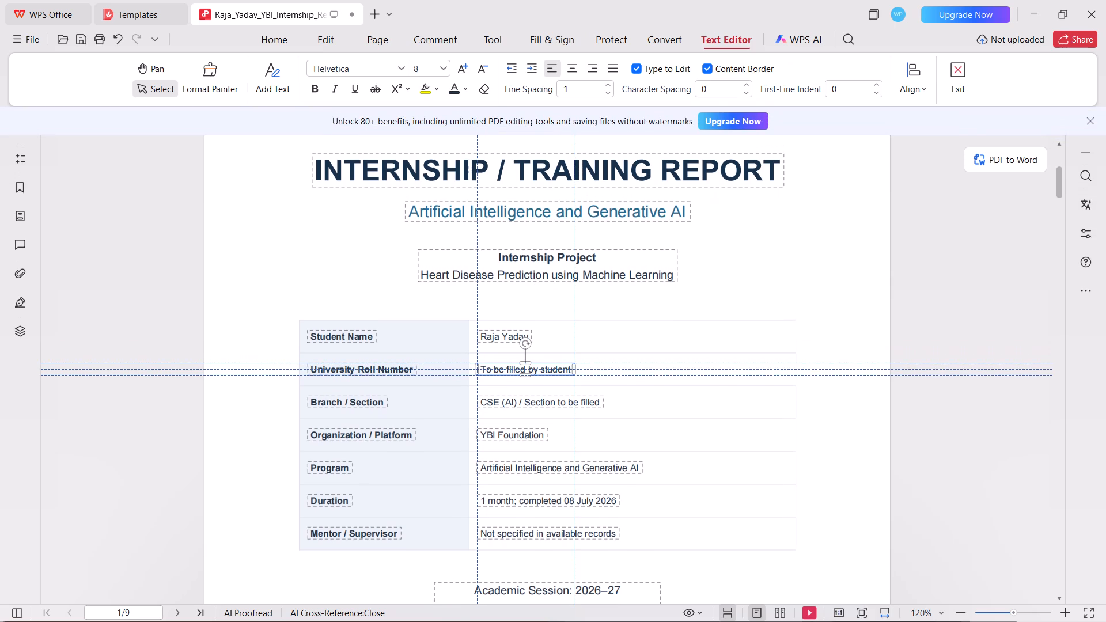
pyautogui.click(565, 373)
pyautogui.click(565, 373)
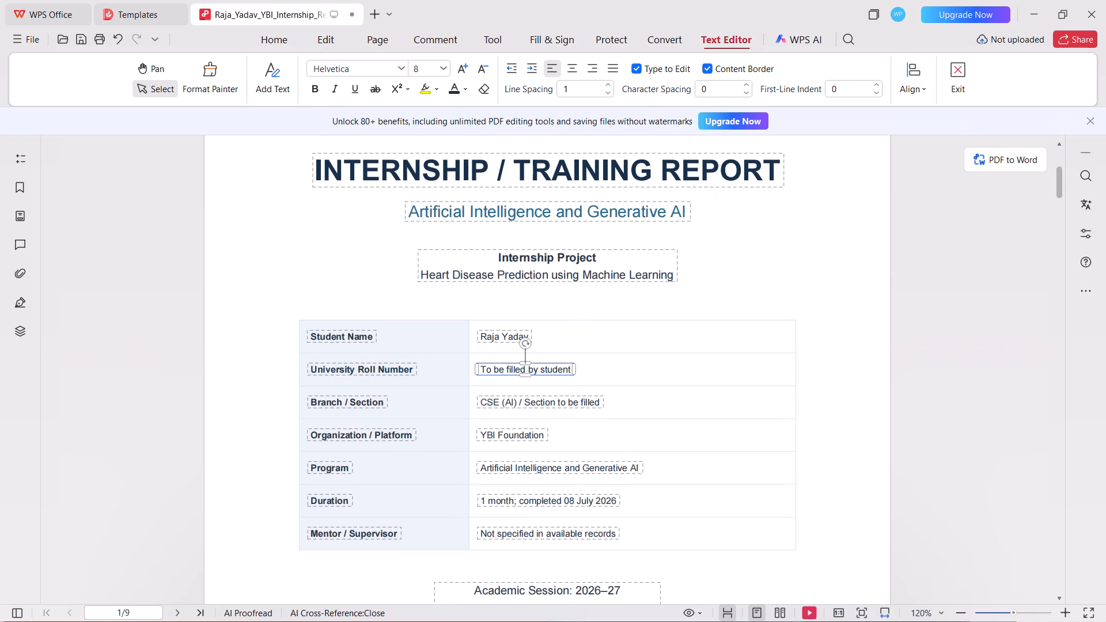
pyautogui.click(562, 370)
pyautogui.press('Right')
pyautogui.press('Right')
pyautogui.press('BackSpace')
pyautogui.press('BackSpace')
pyautogui.press('BackSpace')
pyautogui.press('BackSpace')
pyautogui.press('BackSpace')
pyautogui.press('BackSpace')
pyautogui.press('BackSpace')
pyautogui.press('BackSpace')
pyautogui.press('BackSpace')
pyautogui.press('BackSpace')
pyautogui.press('BackSpace')
pyautogui.press('BackSpace')
pyautogui.press('BackSpace')
pyautogui.press('BackSpace')
pyautogui.press('BackSpace')
pyautogui.press('BackSpace')
pyautogui.press('BackSpace')
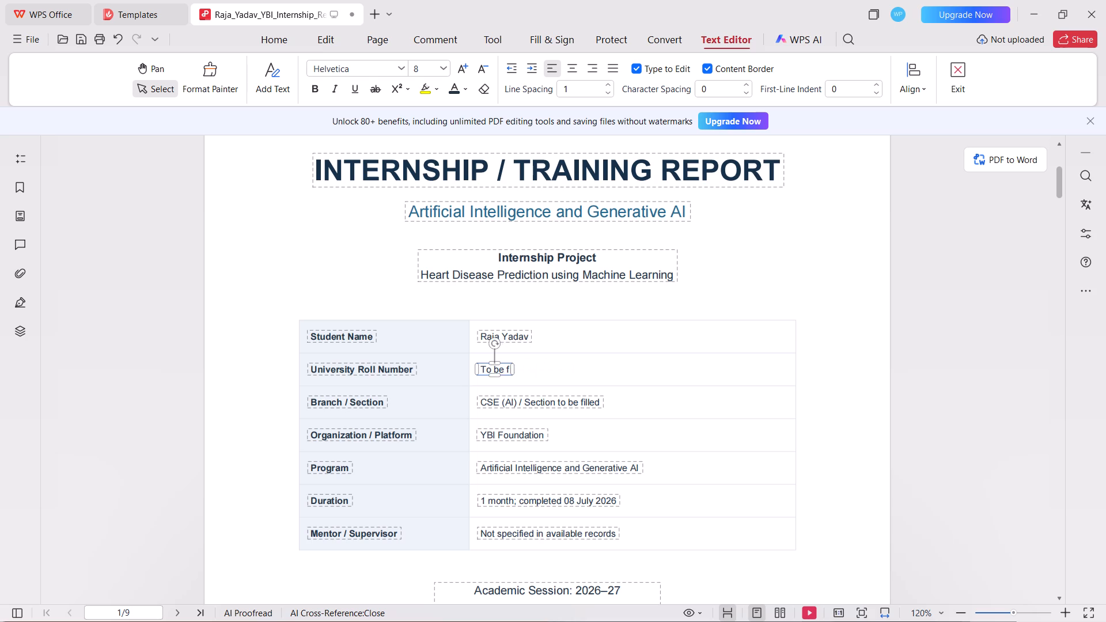
pyautogui.press('BackSpace')
pyautogui.press('BackSpace')
pyautogui.press('BackSpace')
pyautogui.press('BackSpace')
pyautogui.press('BackSpace')
pyautogui.press('BackSpace')
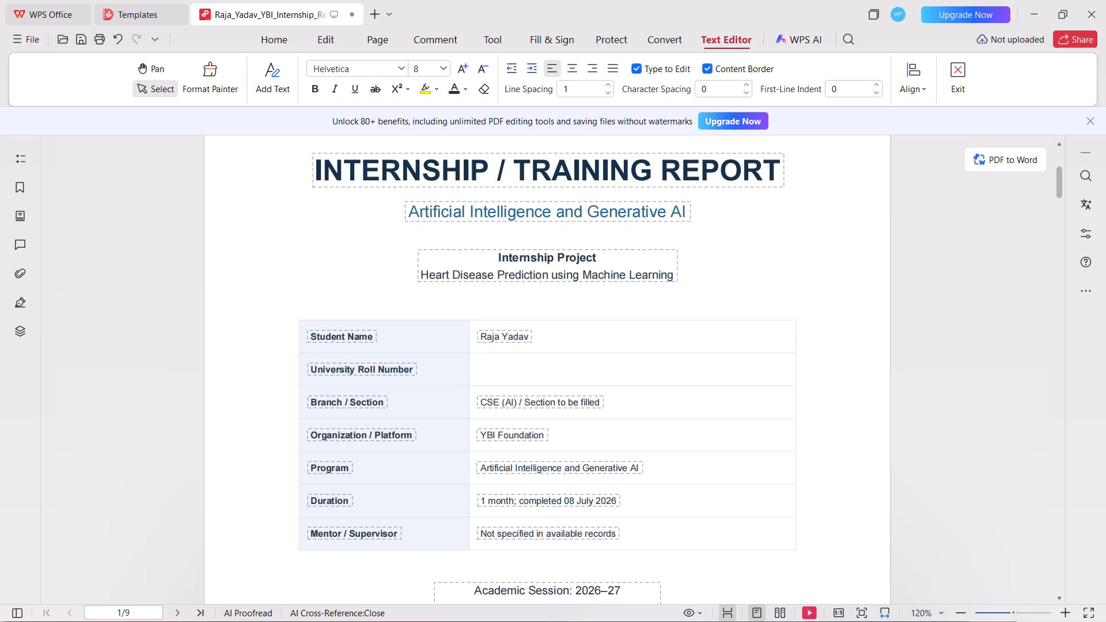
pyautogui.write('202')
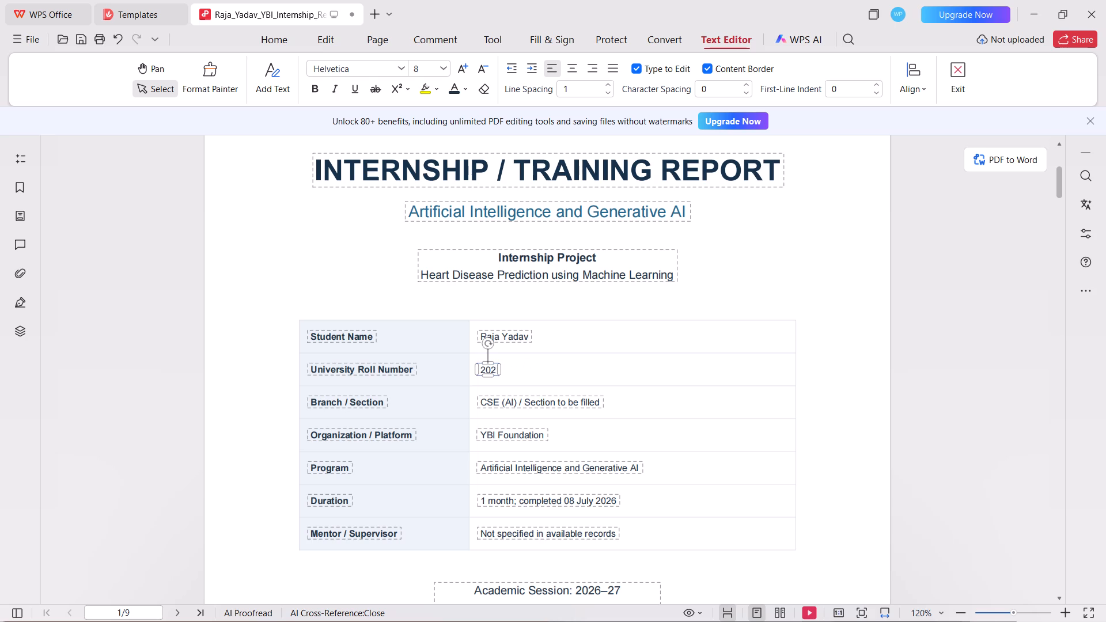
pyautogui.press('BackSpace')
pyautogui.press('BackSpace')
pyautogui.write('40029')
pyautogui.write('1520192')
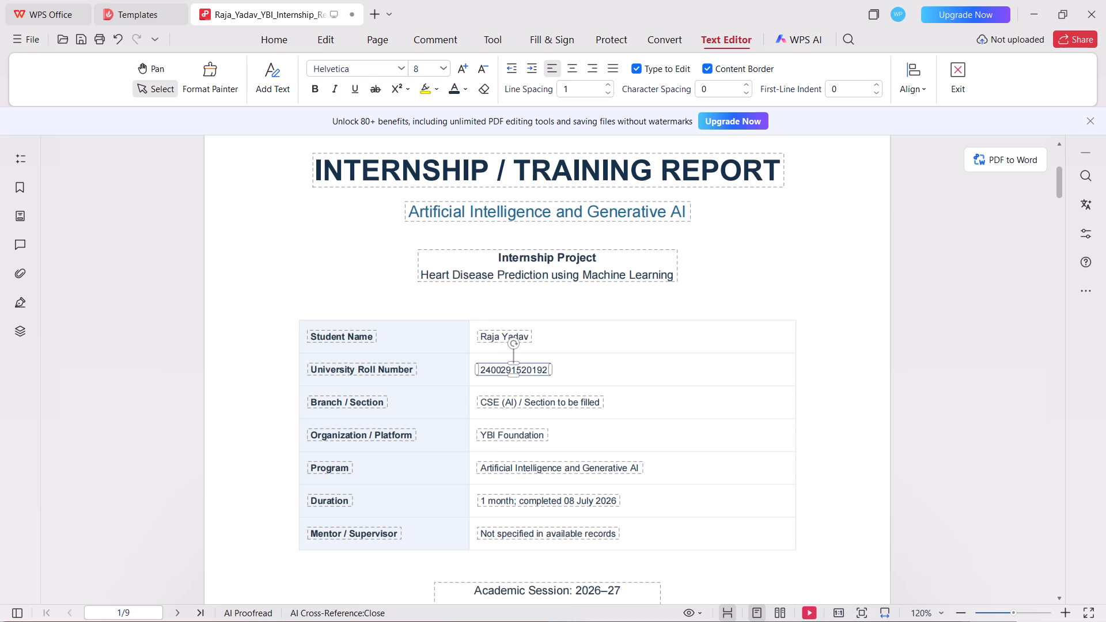
# Change the Branch / Section entry in the cover page table to "CSE (AI) - C".
pyautogui.click(596, 403)
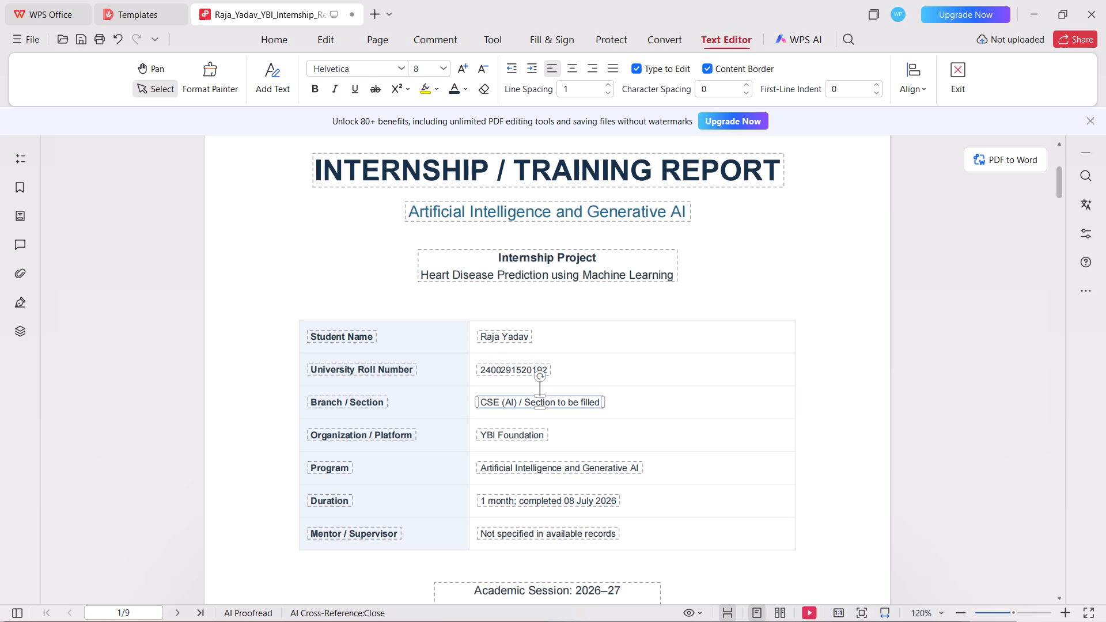
pyautogui.press('Right')
pyautogui.press('BackSpace')
pyautogui.press('BackSpace')
pyautogui.press('BackSpace')
pyautogui.press('BackSpace')
pyautogui.press('BackSpace')
pyautogui.press('BackSpace')
pyautogui.press('BackSpace')
pyautogui.press('BackSpace')
pyautogui.press('BackSpace')
pyautogui.press('BackSpace')
pyautogui.press('BackSpace')
pyautogui.press('BackSpace')
pyautogui.press('BackSpace')
pyautogui.press('BackSpace')
pyautogui.press('BackSpace')
pyautogui.press('BackSpace')
pyautogui.press('BackSpace')
pyautogui.press('BackSpace')
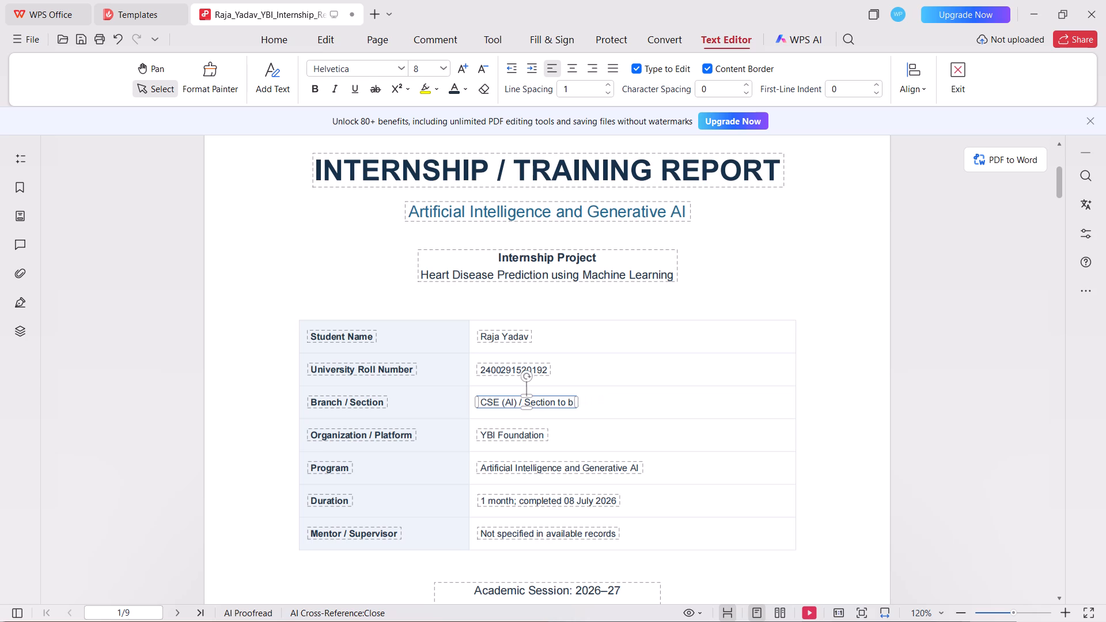
pyautogui.press('BackSpace')
pyautogui.press('BackSpace')
pyautogui.press('BackSpace')
pyautogui.press('BackSpace')
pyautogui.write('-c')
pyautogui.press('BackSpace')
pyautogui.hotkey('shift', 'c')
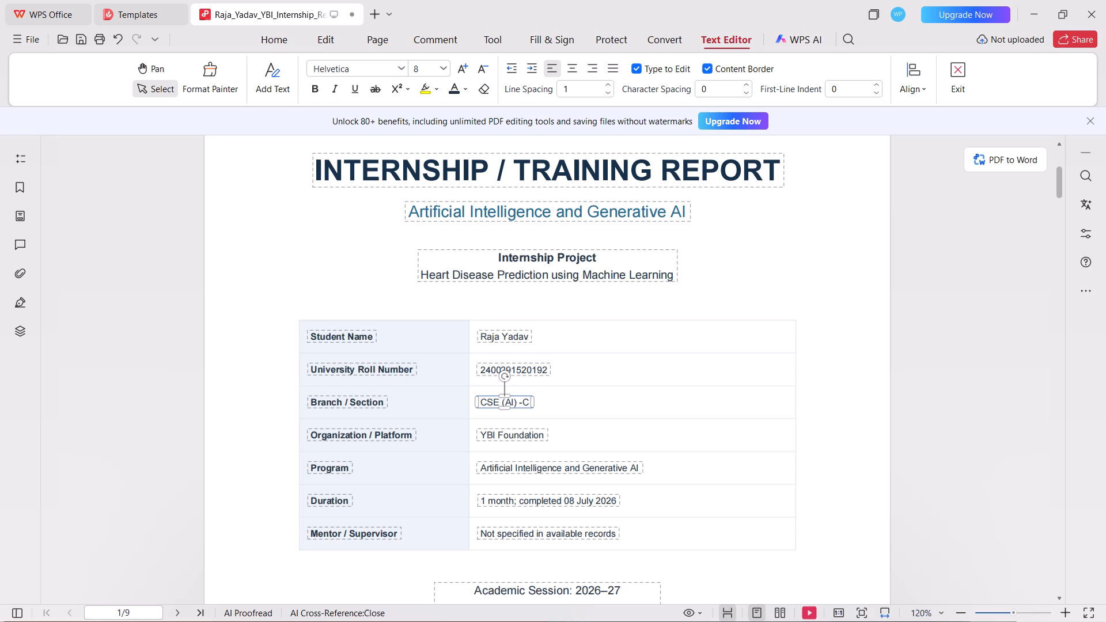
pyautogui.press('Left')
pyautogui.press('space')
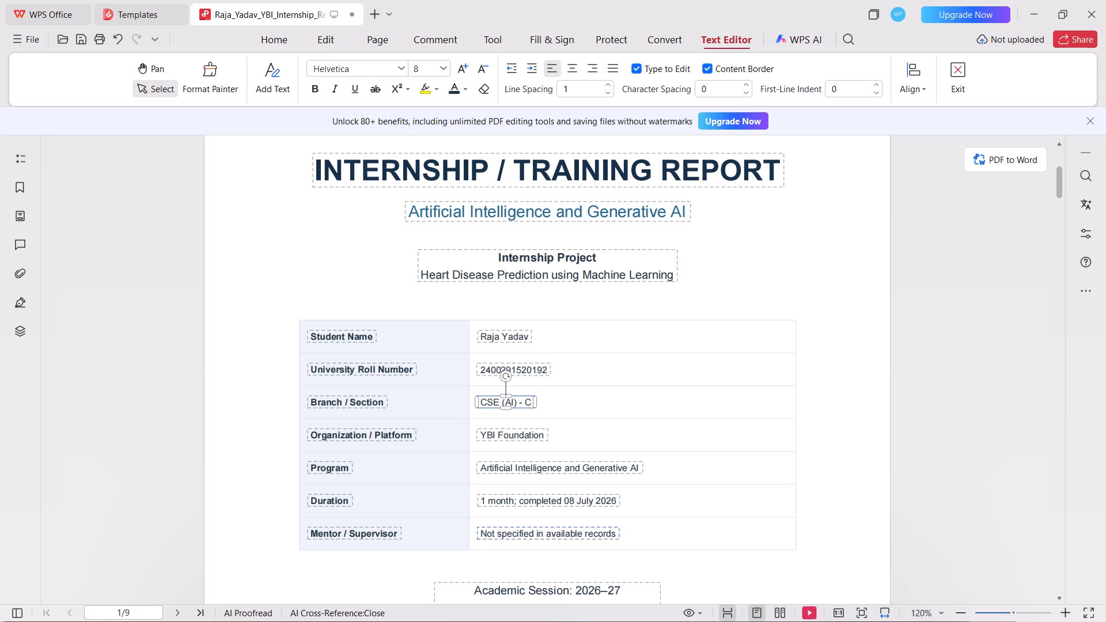
# Replace the "Not specified in available records" text in the Mentor / Supervisor row with the mentor's name, prefixed by "Dr.".
pyautogui.click(616, 534)
pyautogui.press('BackSpace')
pyautogui.press('BackSpace')
pyautogui.press('BackSpace')
pyautogui.press('BackSpace')
pyautogui.press('BackSpace')
pyautogui.press('BackSpace')
pyautogui.press('BackSpace')
pyautogui.press('BackSpace')
pyautogui.press('BackSpace')
pyautogui.press('BackSpace')
pyautogui.press('BackSpace')
pyautogui.press('BackSpace')
pyautogui.press('BackSpace')
pyautogui.press('BackSpace')
pyautogui.press('BackSpace')
pyautogui.press('BackSpace')
pyautogui.press('BackSpace')
pyautogui.press('BackSpace')
pyautogui.press('BackSpace')
pyautogui.press('BackSpace')
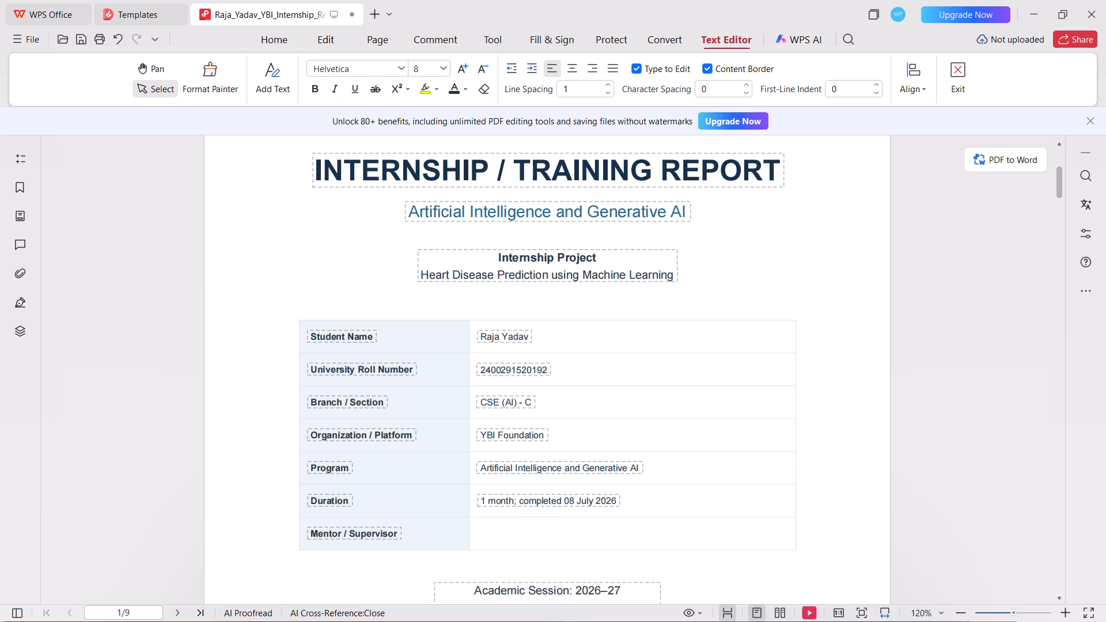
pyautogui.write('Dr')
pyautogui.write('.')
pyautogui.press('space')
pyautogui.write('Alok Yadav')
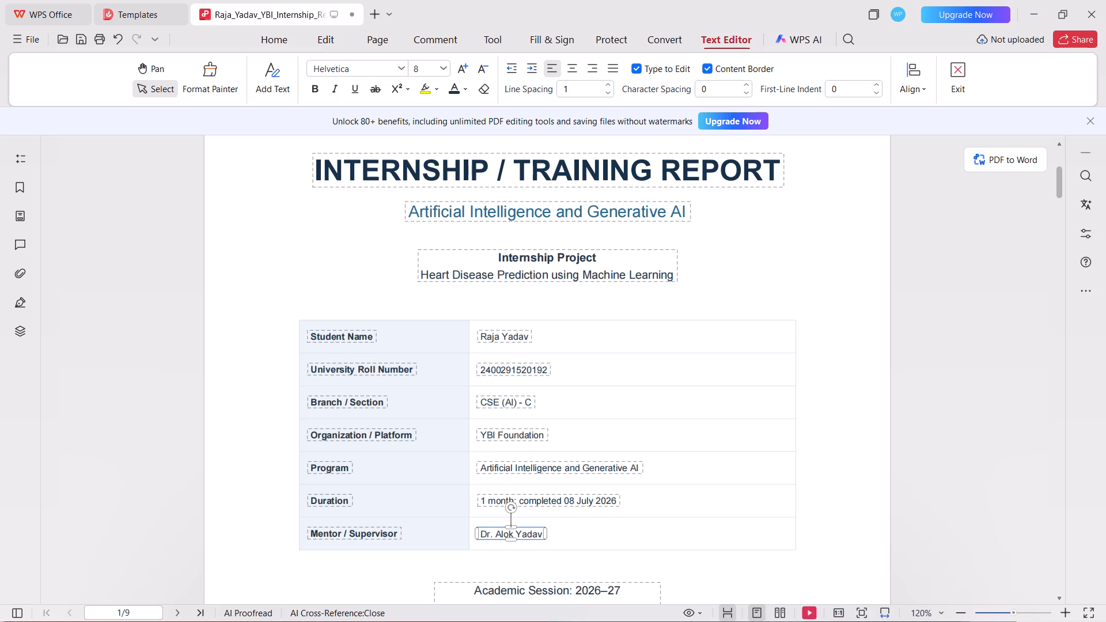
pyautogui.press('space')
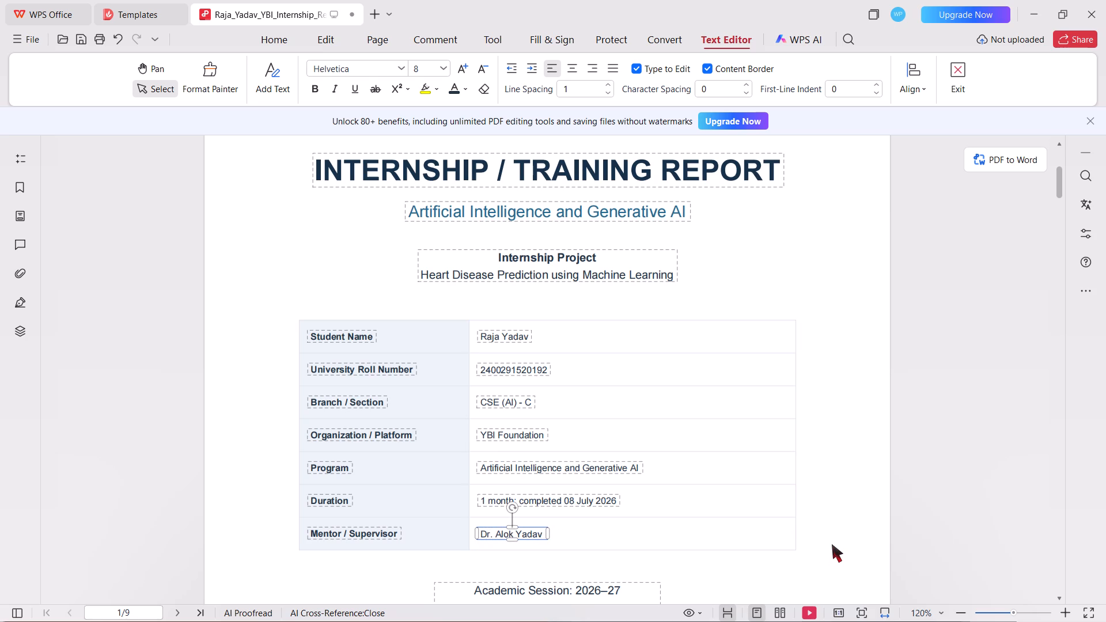
pyautogui.click(832, 544)
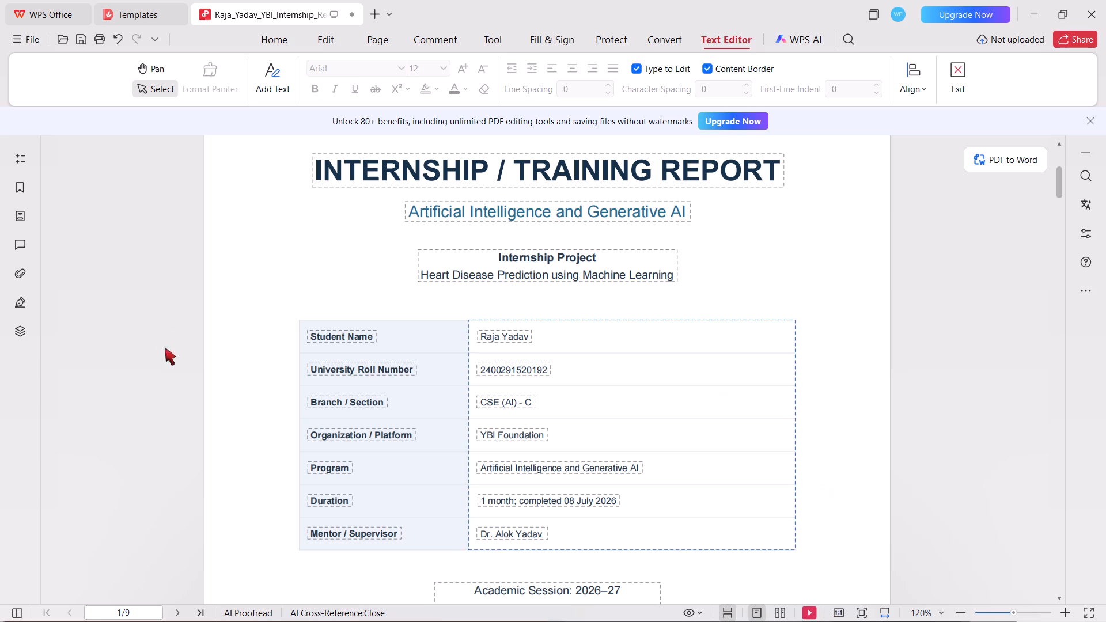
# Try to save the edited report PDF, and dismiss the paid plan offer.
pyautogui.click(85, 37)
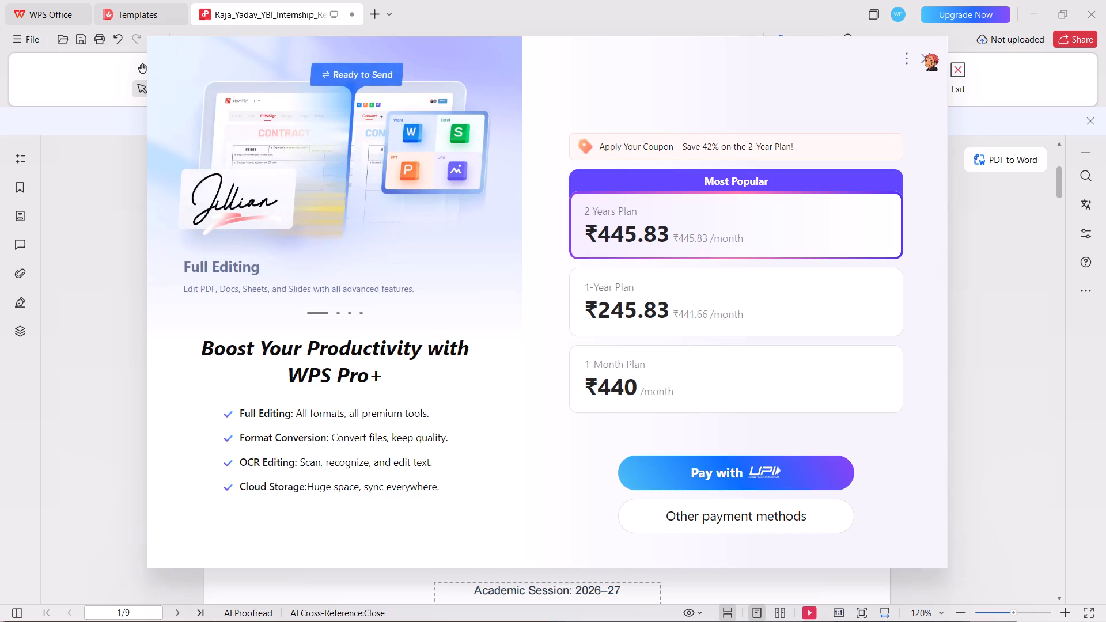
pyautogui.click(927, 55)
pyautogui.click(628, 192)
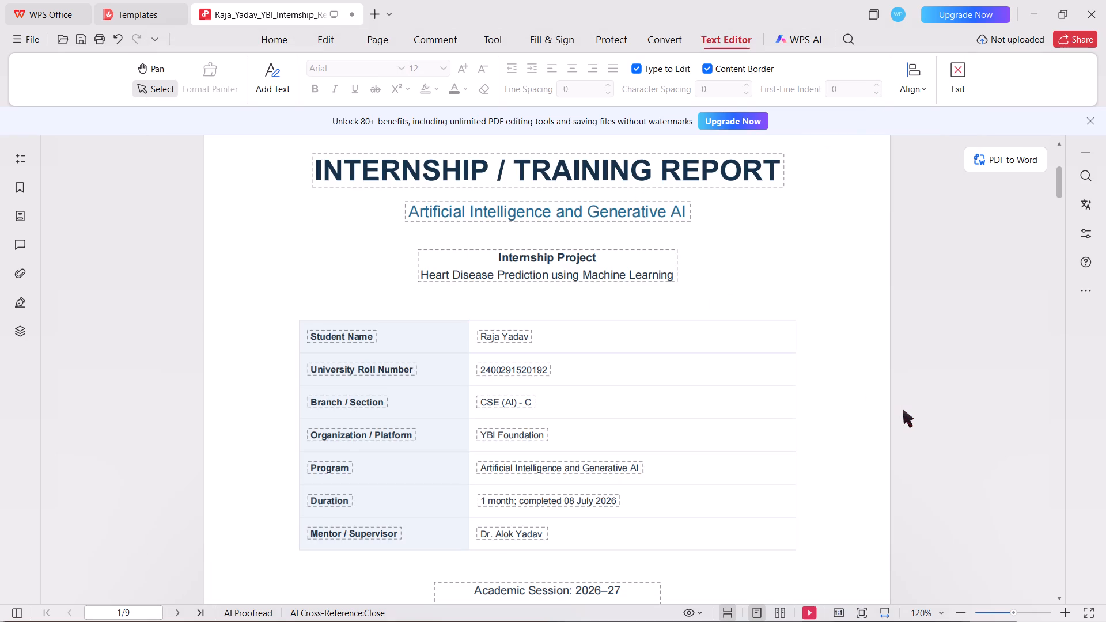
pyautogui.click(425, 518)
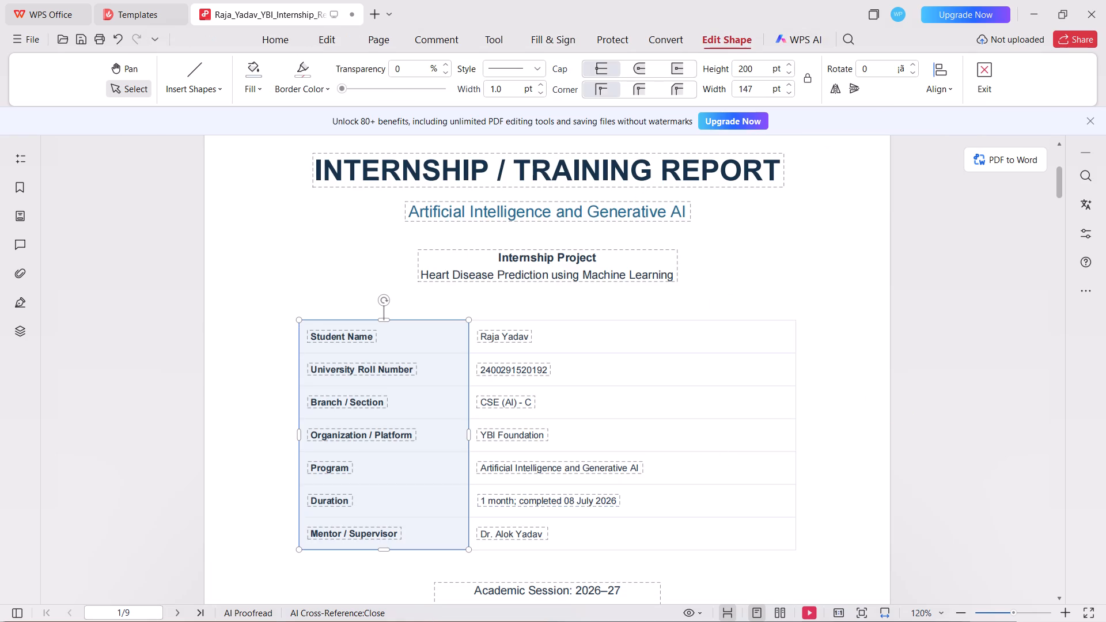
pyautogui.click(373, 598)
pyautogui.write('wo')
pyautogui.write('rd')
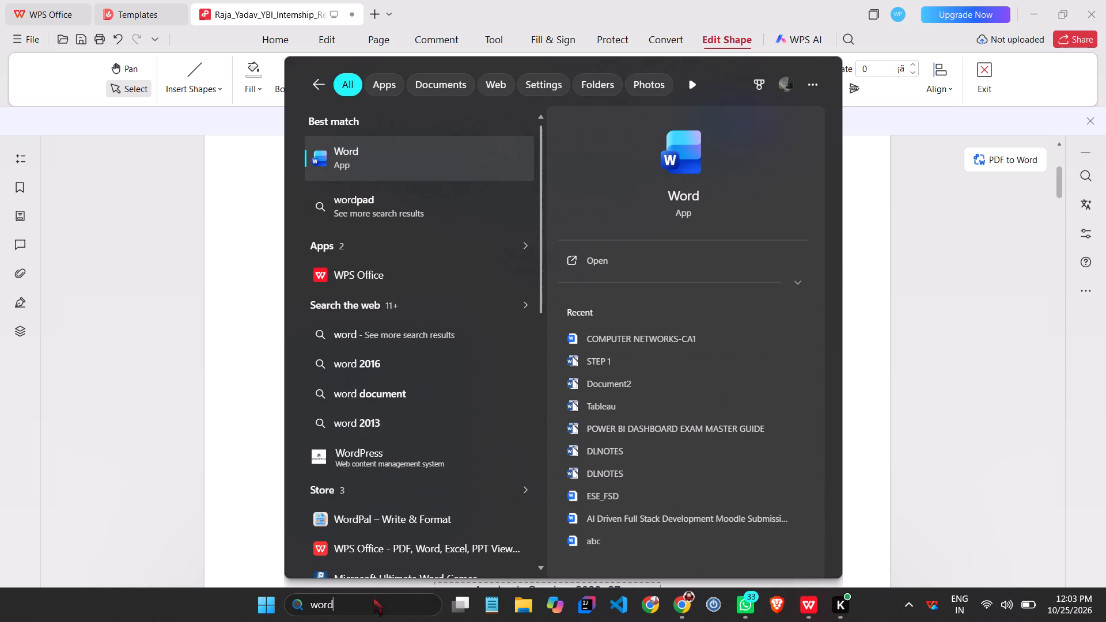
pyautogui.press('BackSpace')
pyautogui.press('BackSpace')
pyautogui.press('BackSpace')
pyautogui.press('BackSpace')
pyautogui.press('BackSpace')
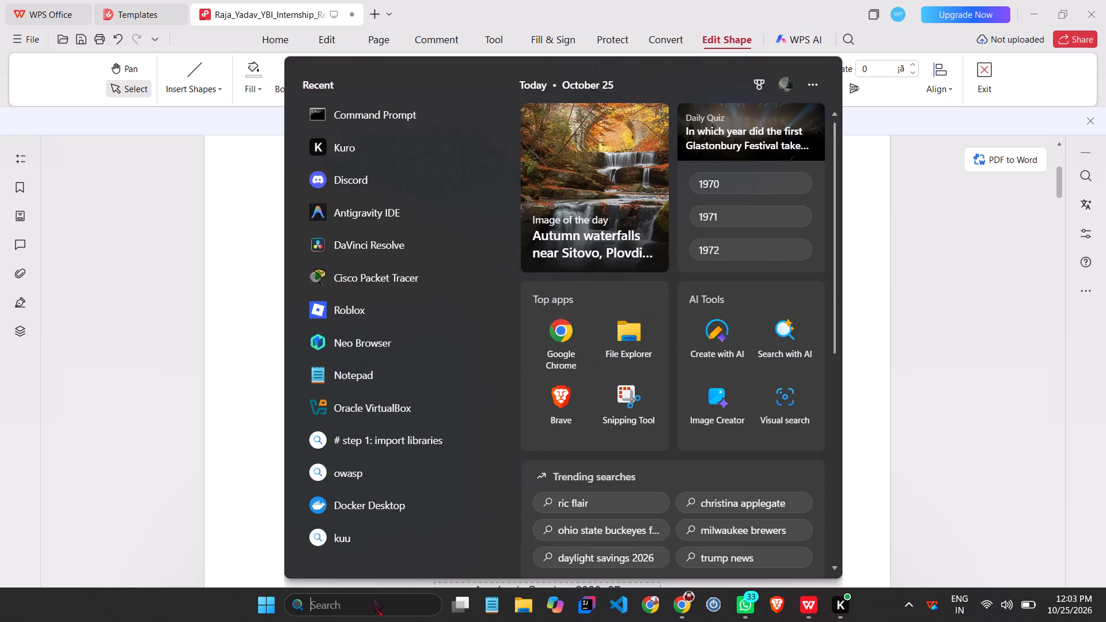
# Search Windows for "pdf" and start installing "PDF Reader - View and Edit PDF" from the Microsoft Store.
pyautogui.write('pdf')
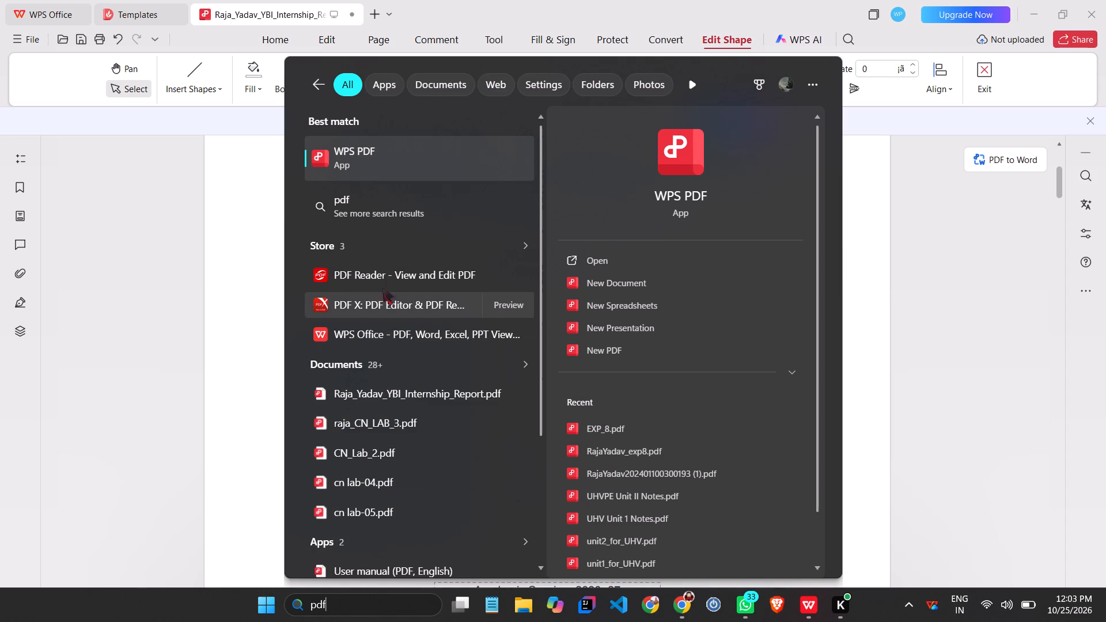
pyautogui.click(441, 274)
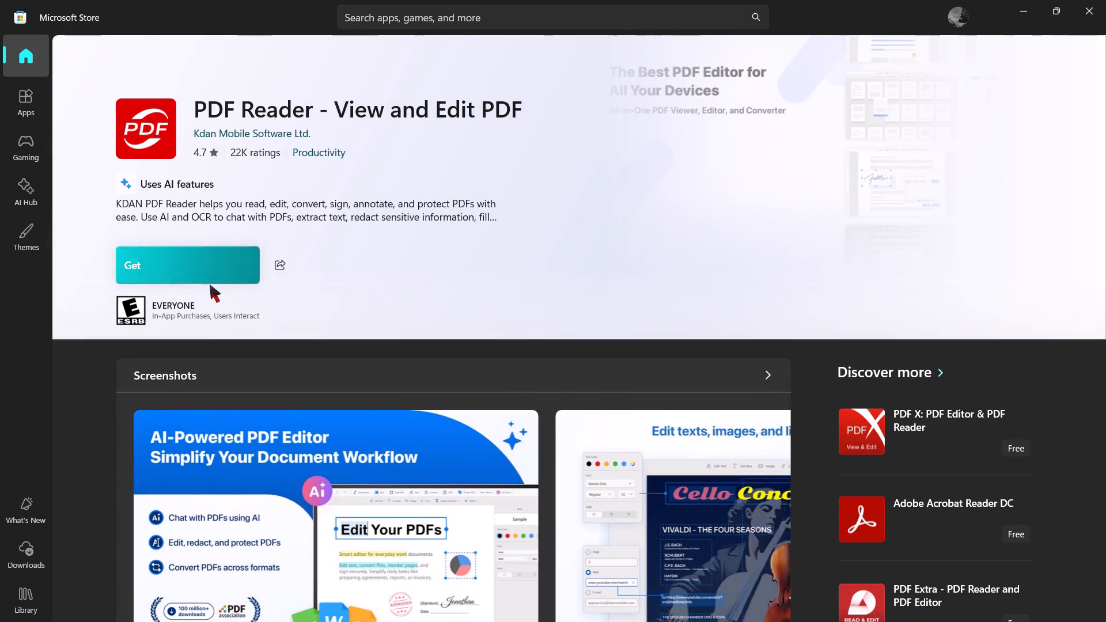
pyautogui.click(210, 270)
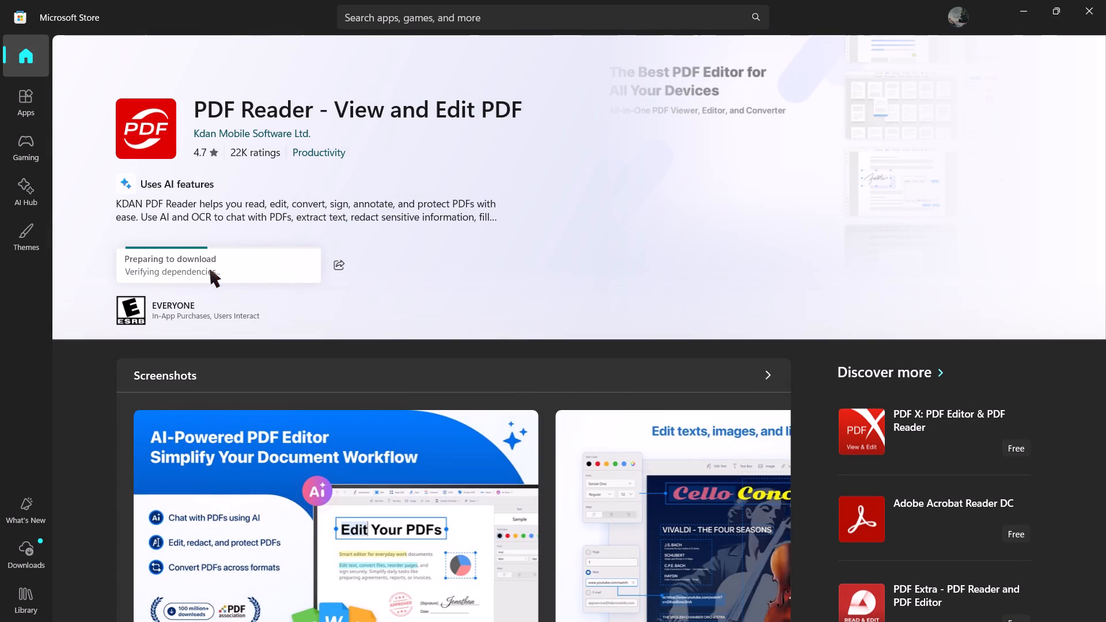
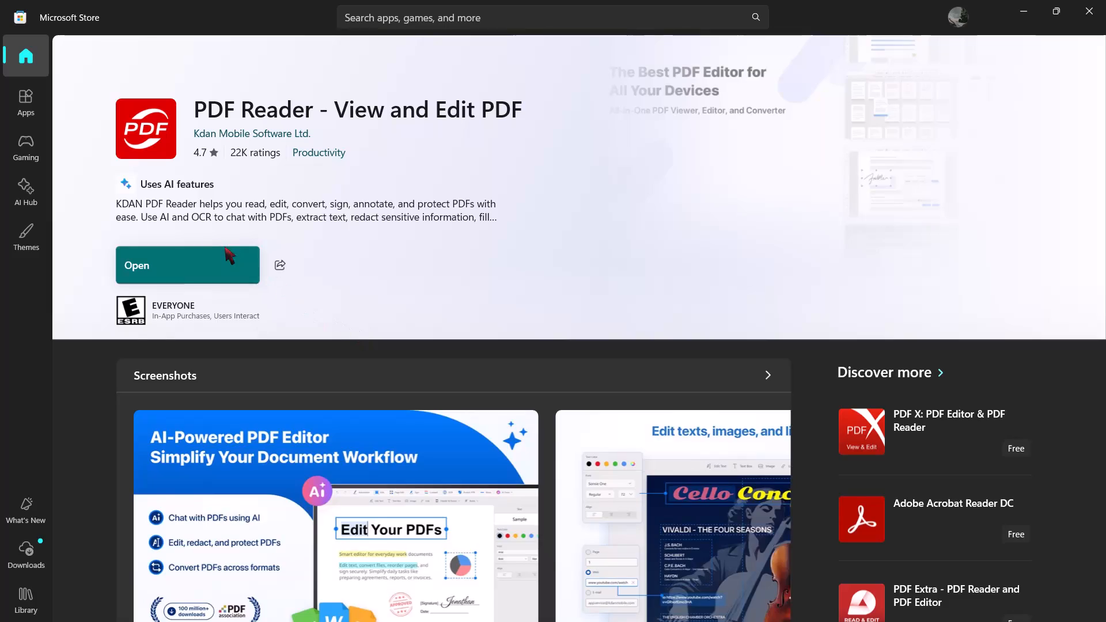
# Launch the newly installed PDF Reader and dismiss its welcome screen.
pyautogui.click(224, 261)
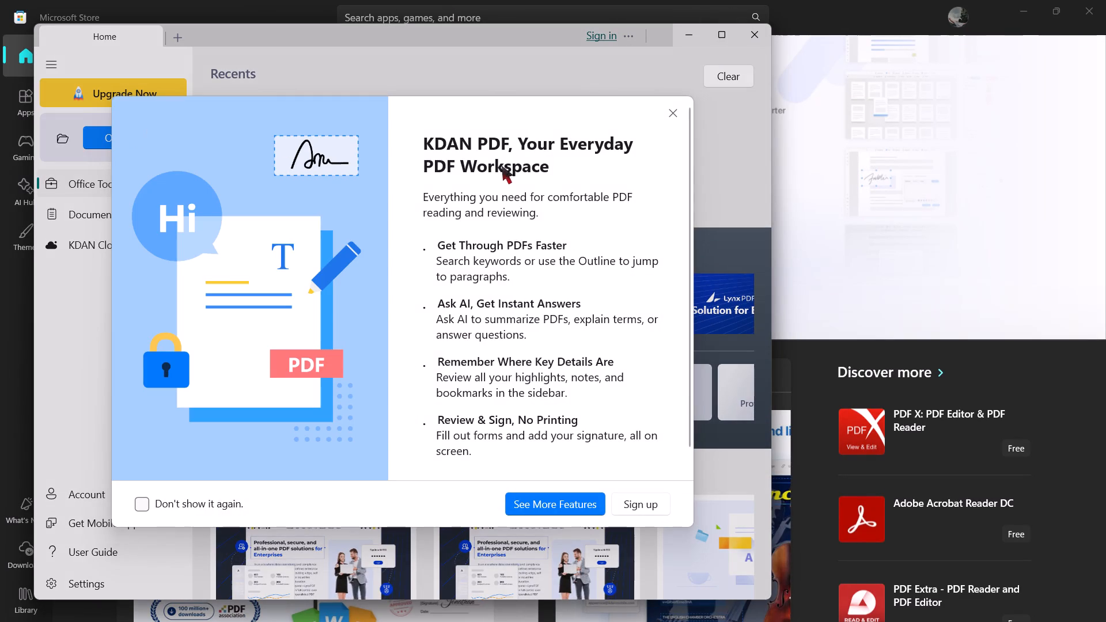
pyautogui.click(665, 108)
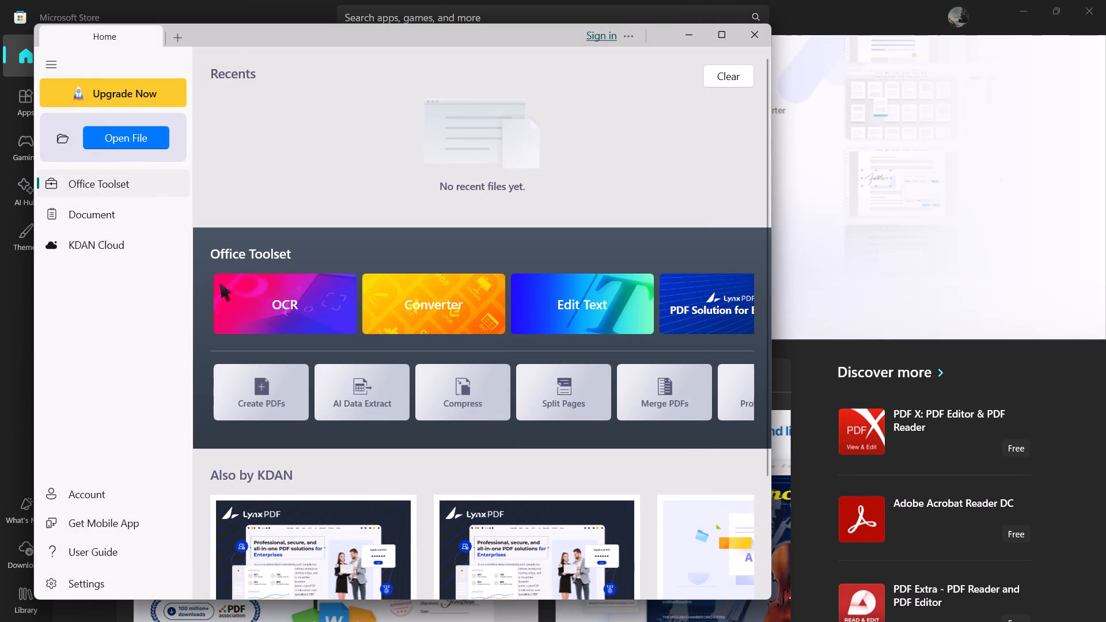
# Browse the Documents and Desktop folders in the file picker for the internship report PDF.
pyautogui.click(152, 139)
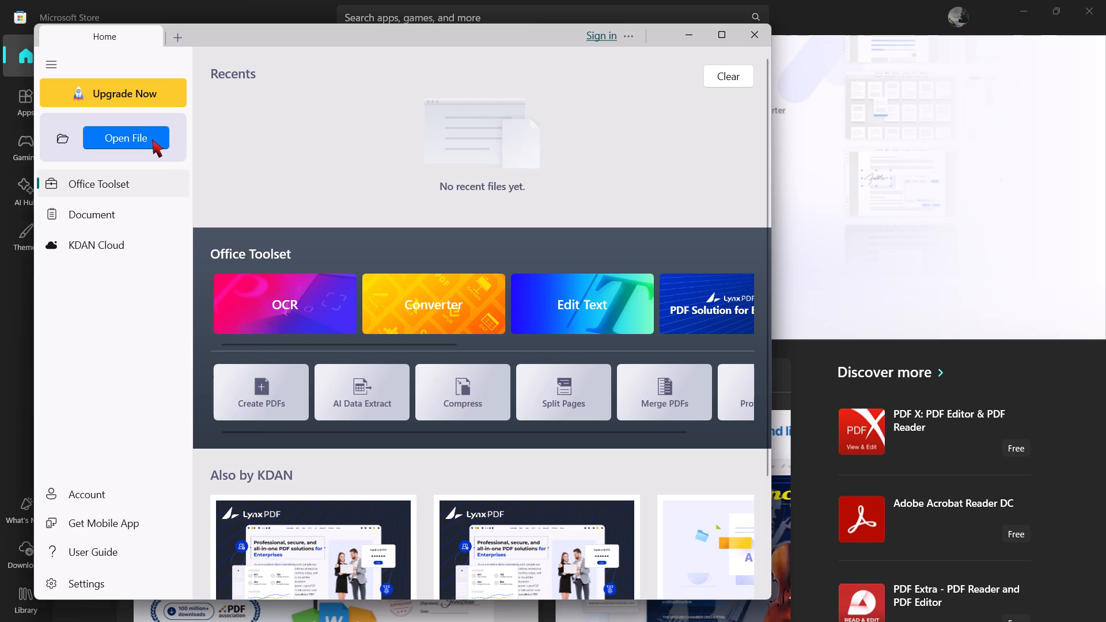
pyautogui.scroll(-1, 248, 194)
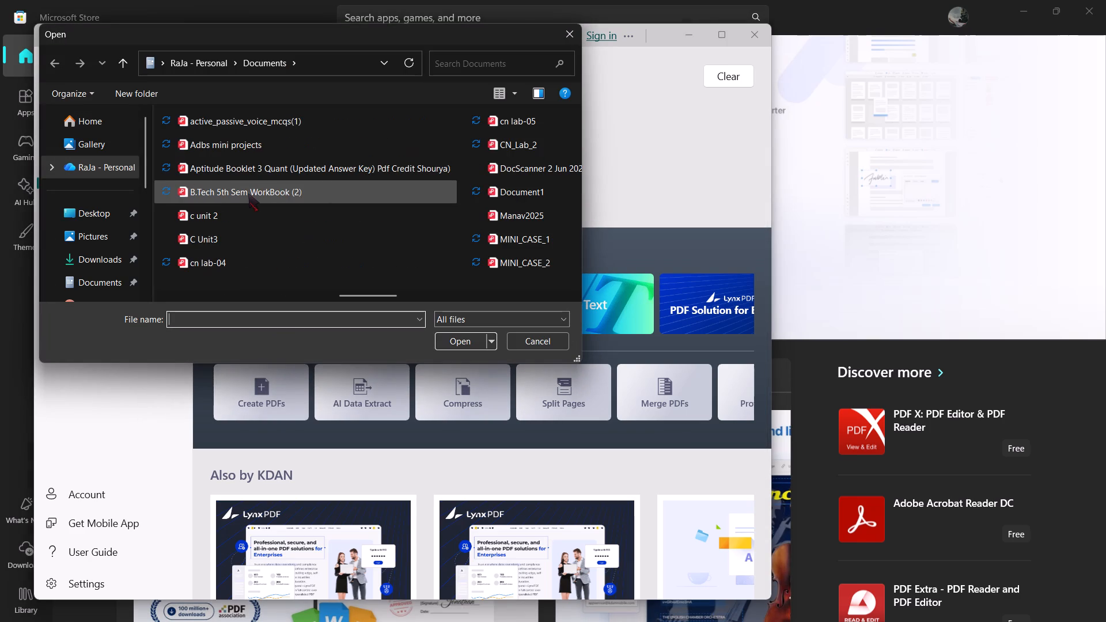
pyautogui.scroll(-1, 248, 194)
pyautogui.hscroll(-2, 248, 194)
pyautogui.hscroll(3, 248, 194)
pyautogui.click(99, 207)
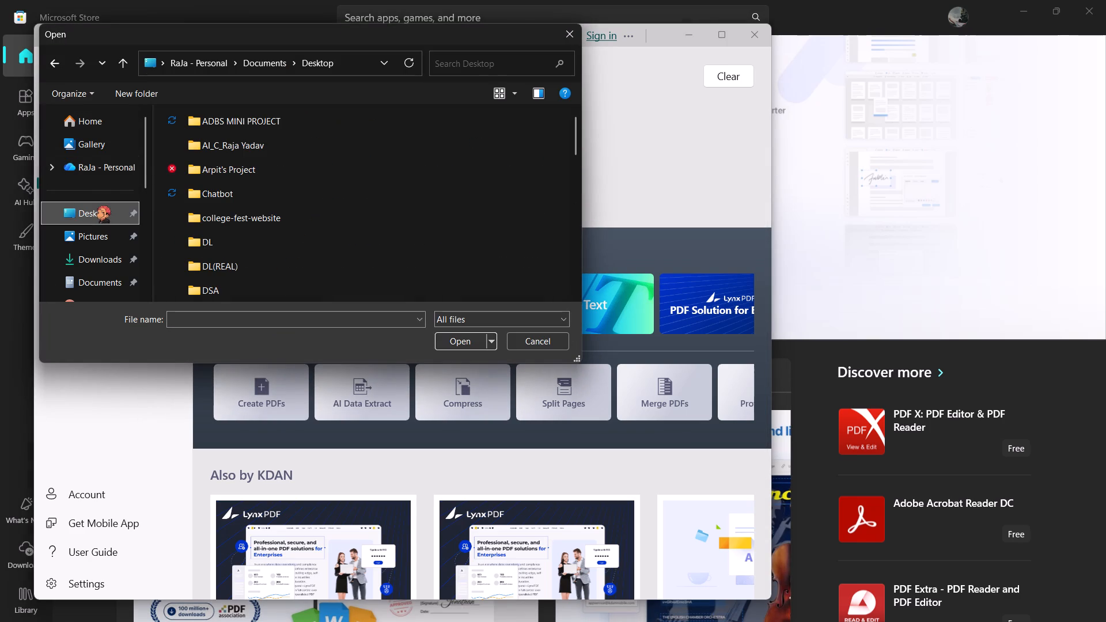
pyautogui.click(90, 279)
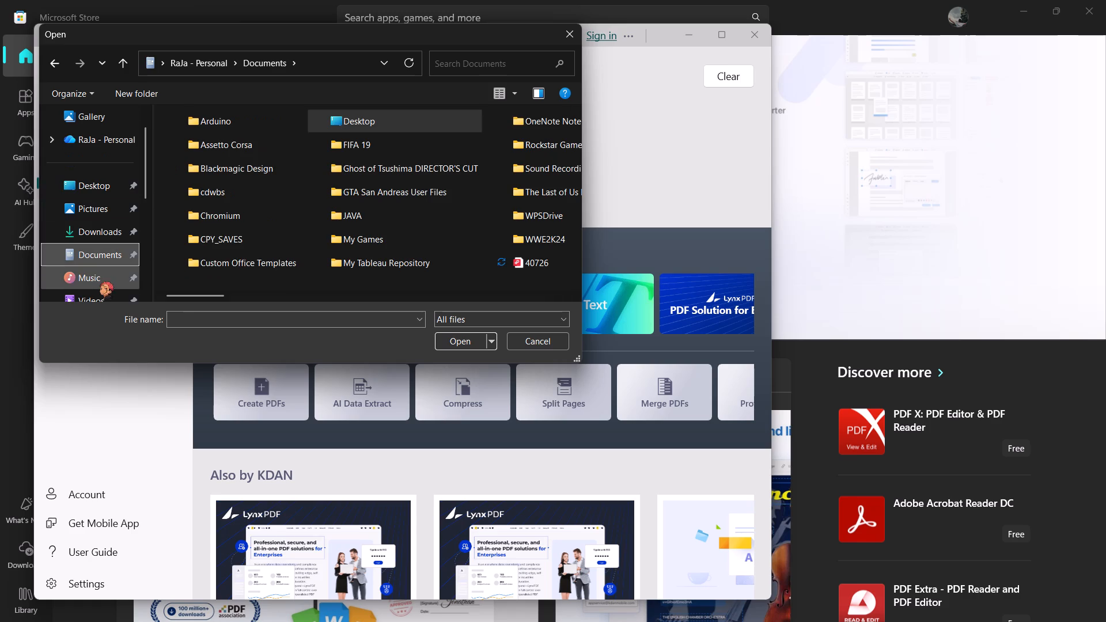
pyautogui.hscroll(-3, 299, 240)
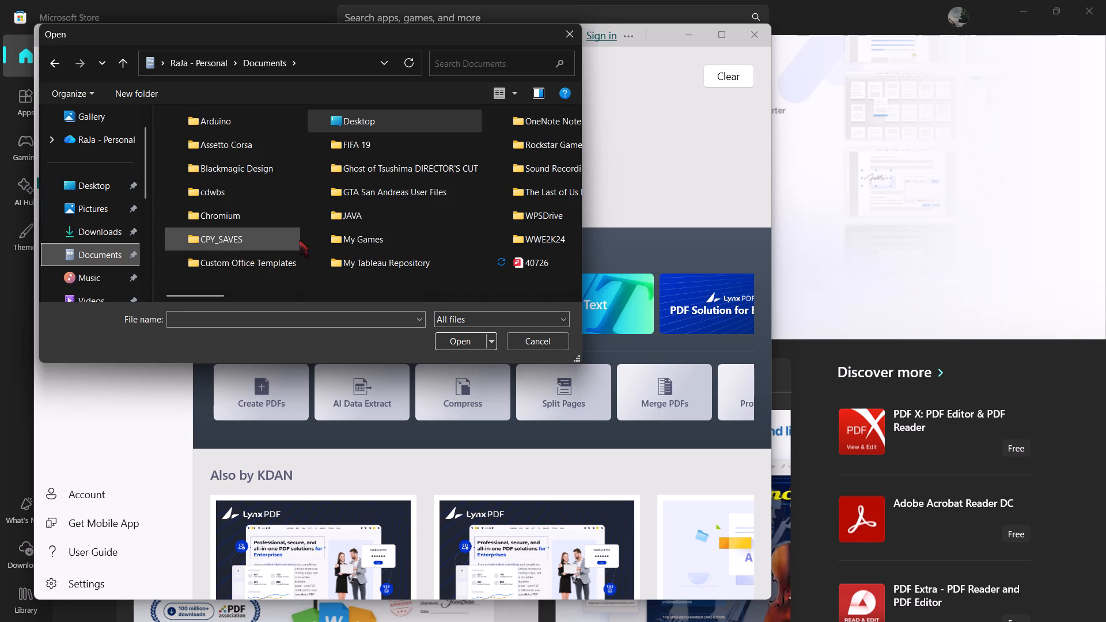
pyautogui.hscroll(-5, 299, 240)
pyautogui.hscroll(-3, 474, 268)
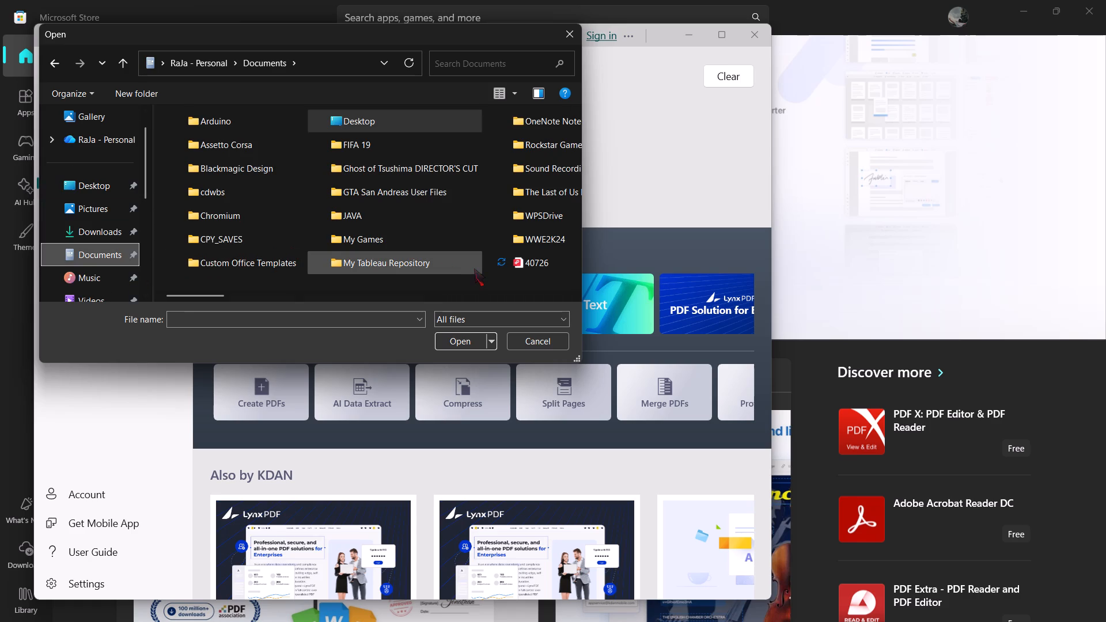
pyautogui.moveTo(212, 291); pyautogui.dragTo(217, 294)
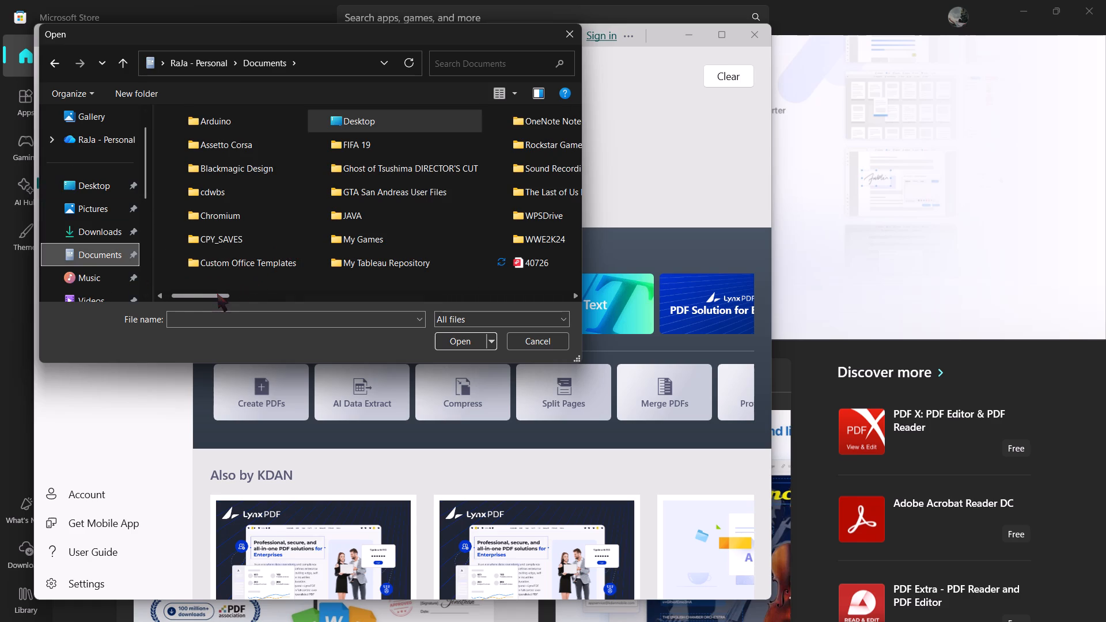
pyautogui.moveTo(217, 294); pyautogui.dragTo(288, 298)
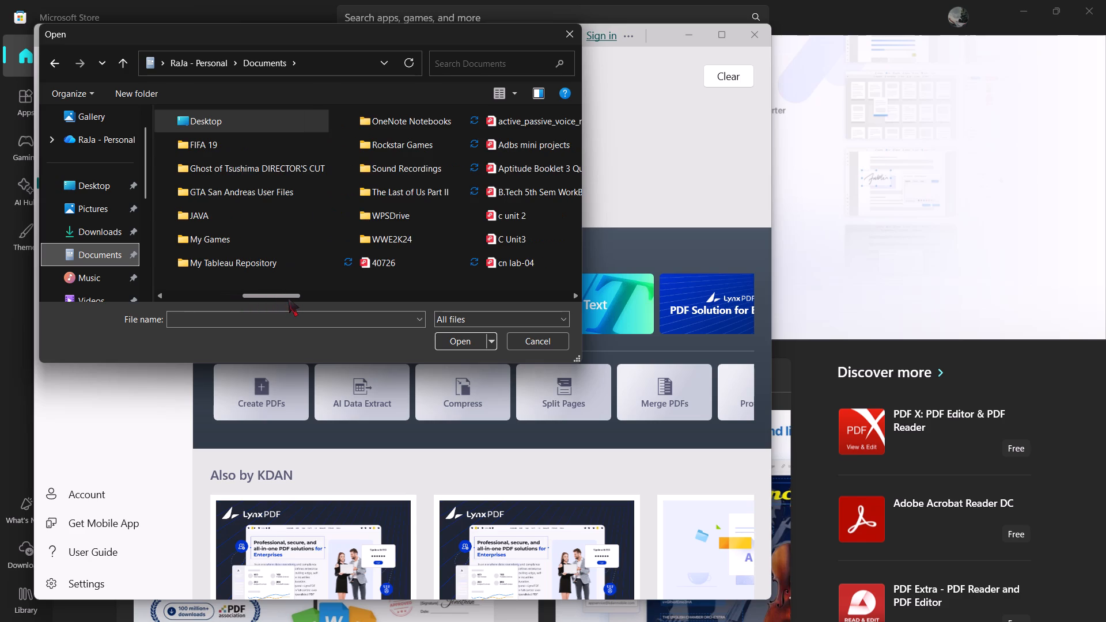
pyautogui.moveTo(288, 298); pyautogui.dragTo(291, 298)
pyautogui.moveTo(291, 298); pyautogui.dragTo(351, 294)
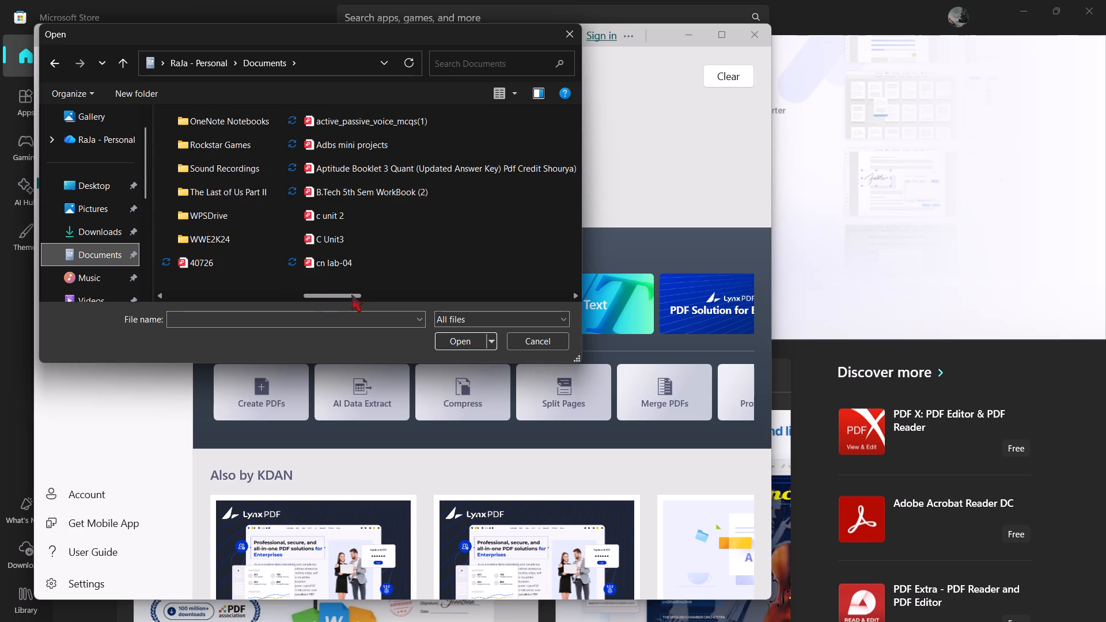
pyautogui.moveTo(351, 294); pyautogui.dragTo(422, 298)
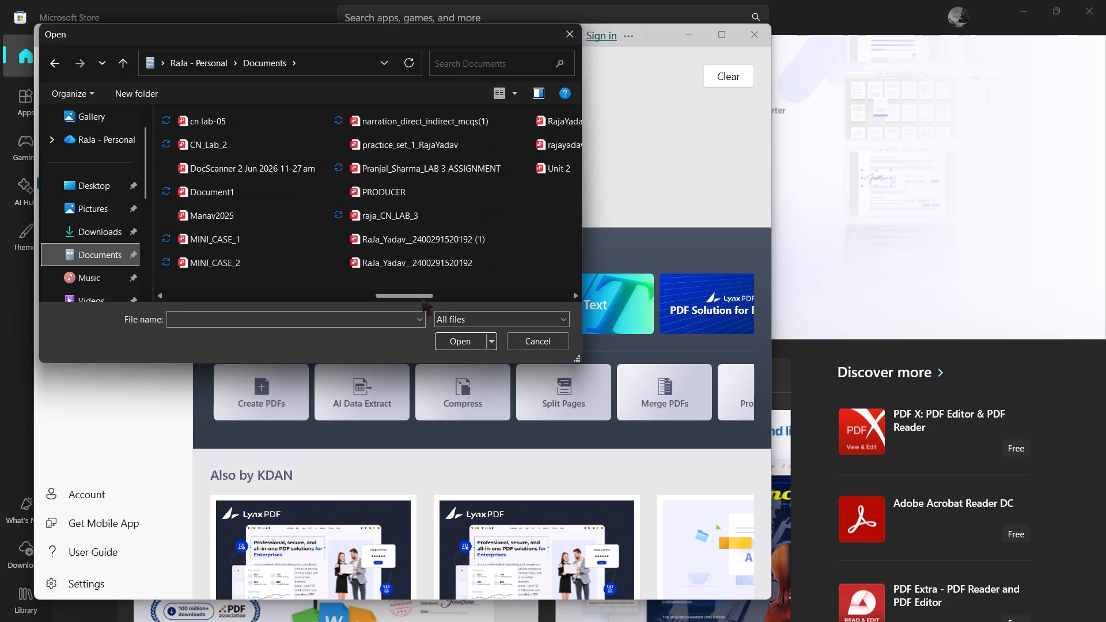
pyautogui.moveTo(422, 298); pyautogui.dragTo(430, 298)
pyautogui.moveTo(430, 298); pyautogui.dragTo(565, 312)
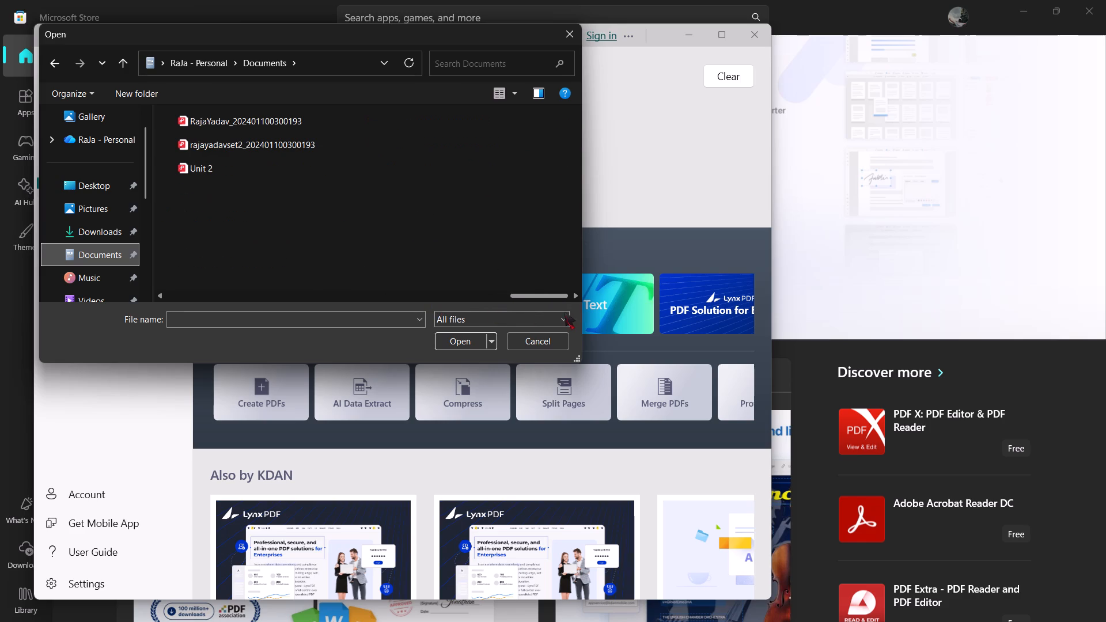
pyautogui.moveTo(565, 312); pyautogui.dragTo(486, 308)
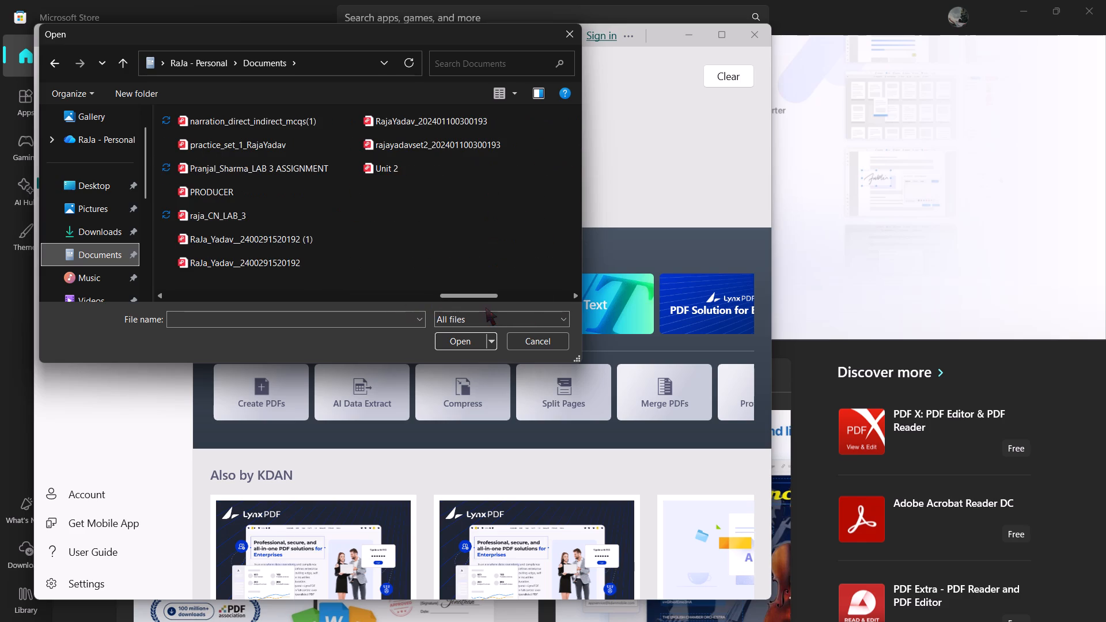
pyautogui.moveTo(486, 308); pyautogui.dragTo(410, 297)
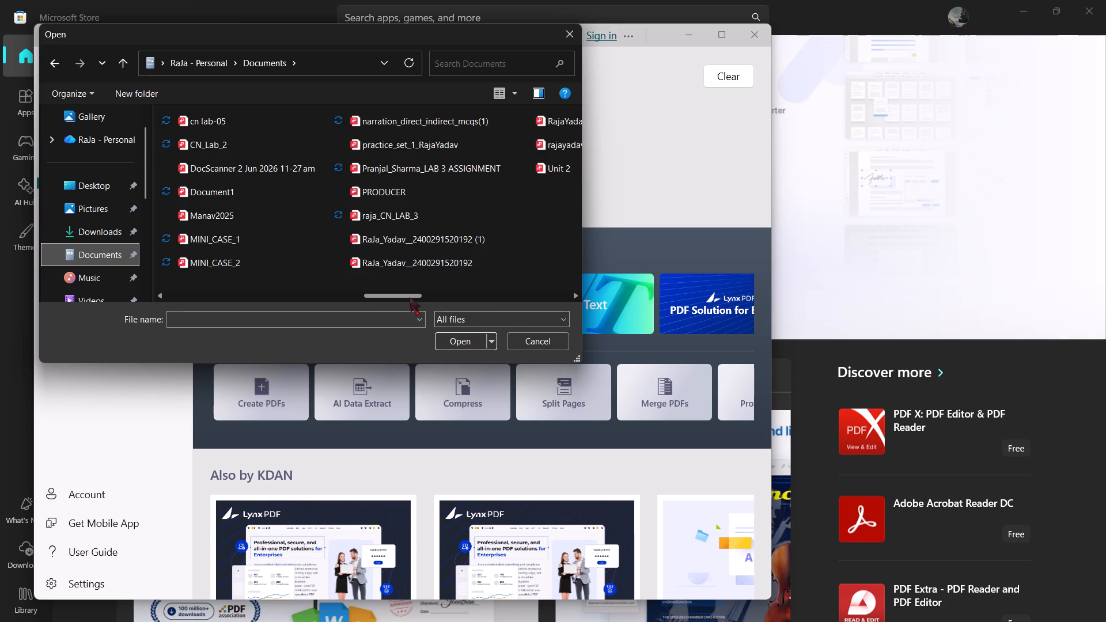
pyautogui.moveTo(410, 297); pyautogui.dragTo(412, 298)
pyautogui.click(680, 601)
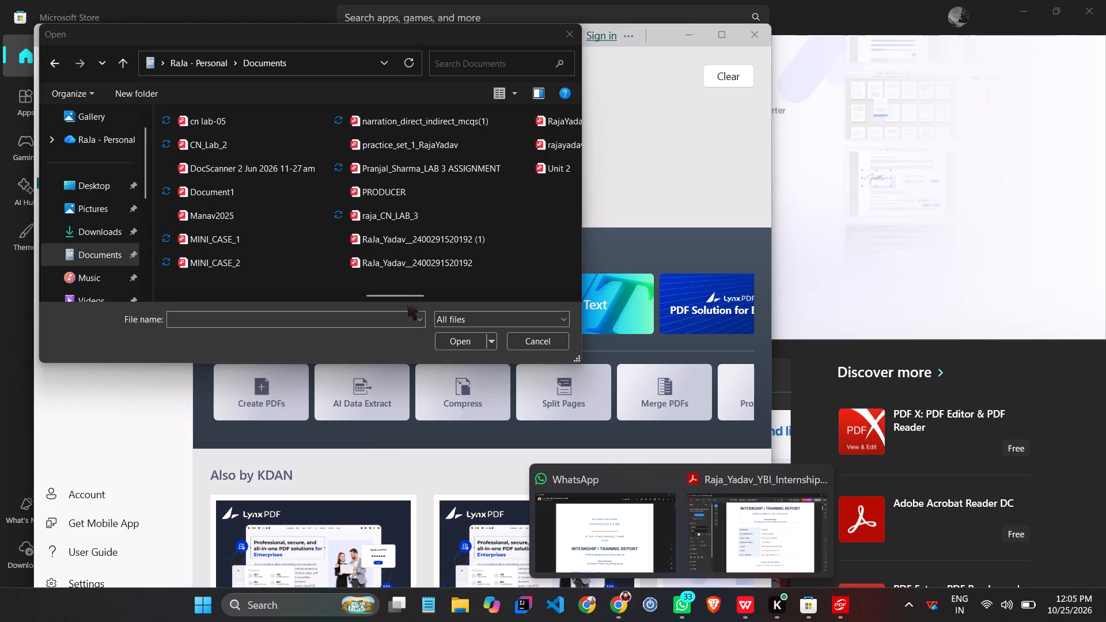
pyautogui.moveTo(406, 298); pyautogui.dragTo(412, 298)
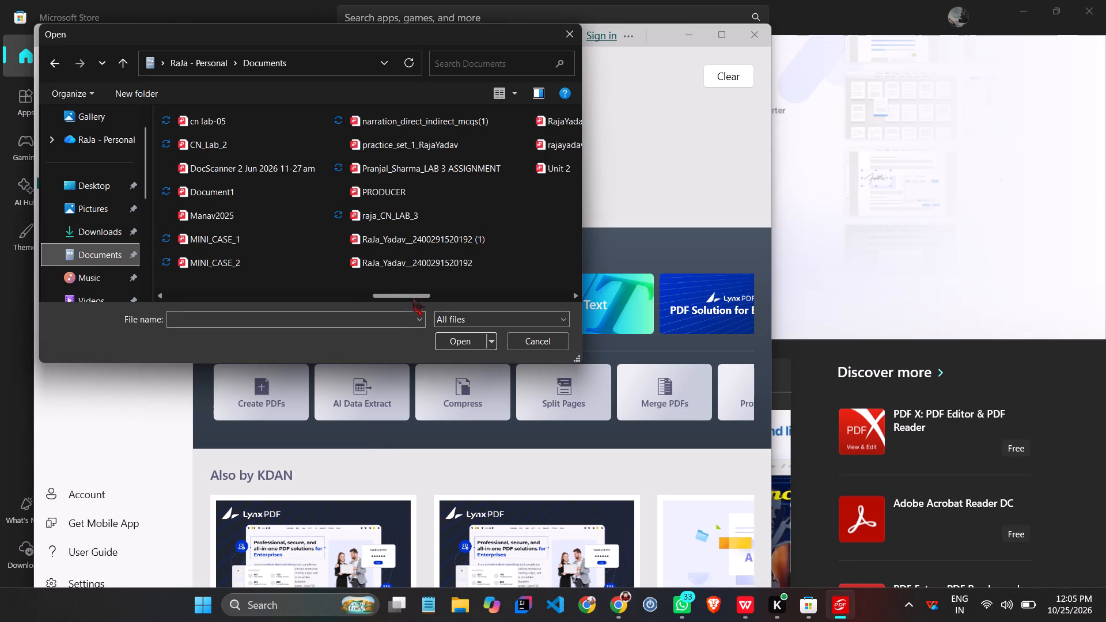
pyautogui.moveTo(412, 298); pyautogui.dragTo(365, 306)
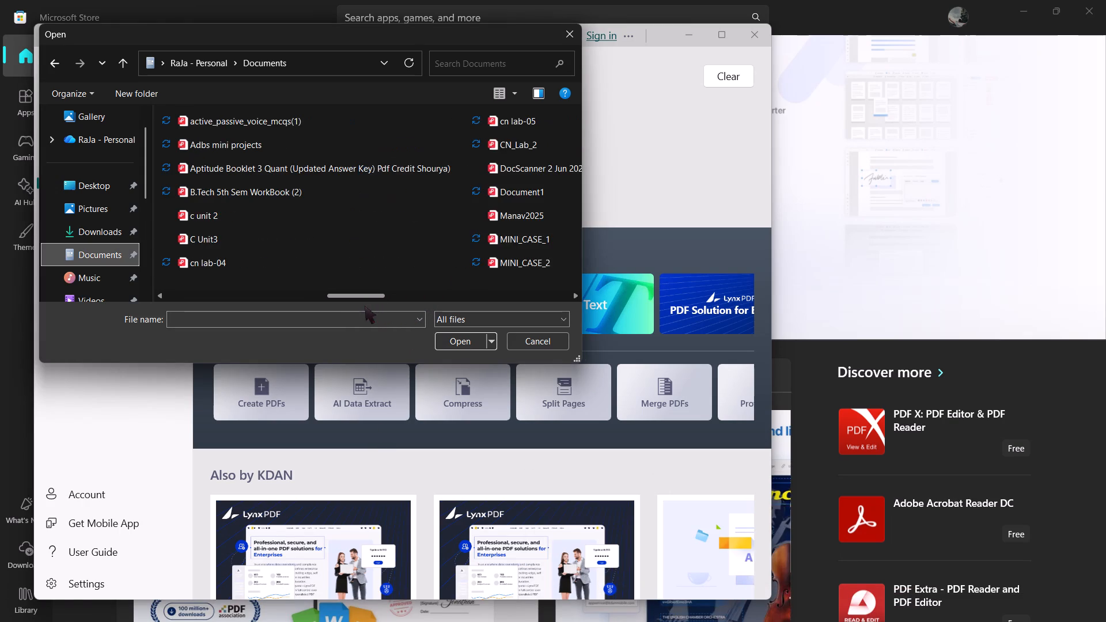
pyautogui.moveTo(365, 306); pyautogui.dragTo(272, 294)
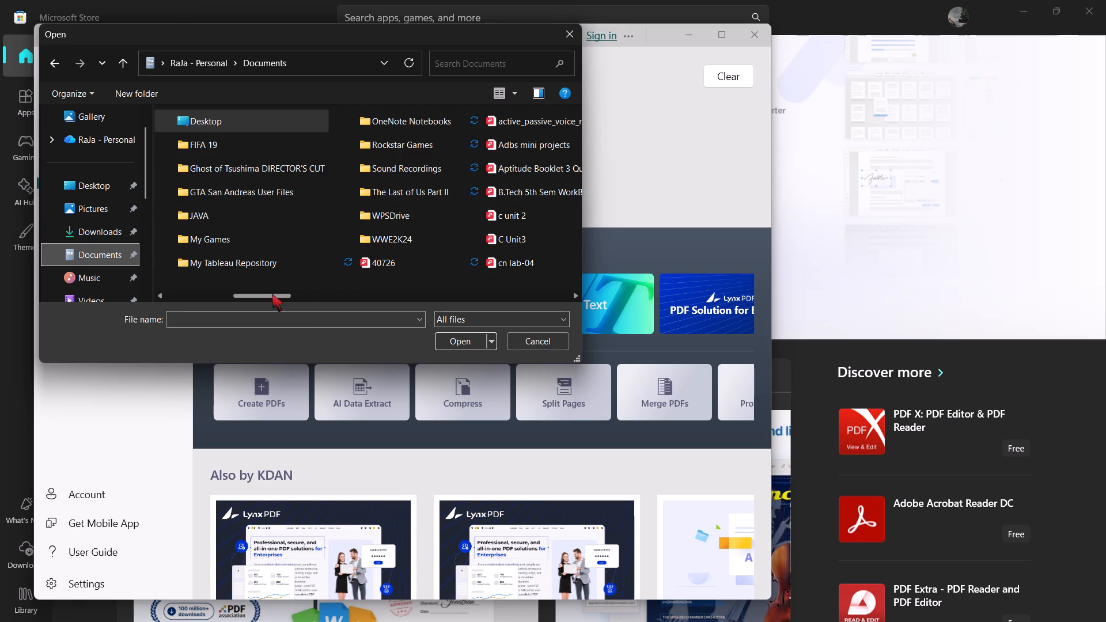
pyautogui.moveTo(272, 294); pyautogui.dragTo(182, 287)
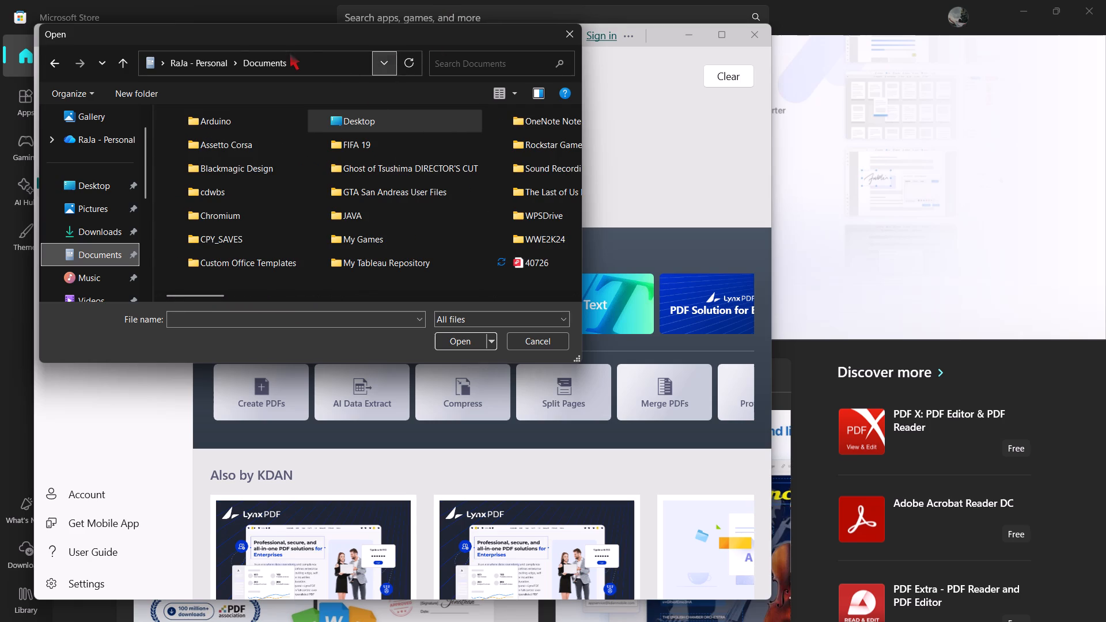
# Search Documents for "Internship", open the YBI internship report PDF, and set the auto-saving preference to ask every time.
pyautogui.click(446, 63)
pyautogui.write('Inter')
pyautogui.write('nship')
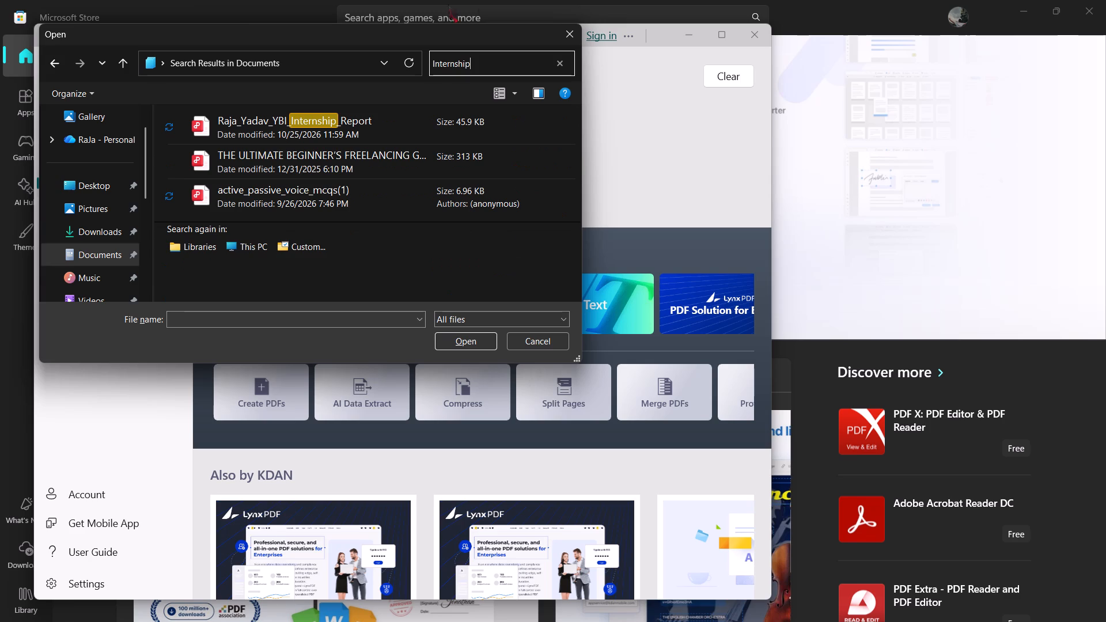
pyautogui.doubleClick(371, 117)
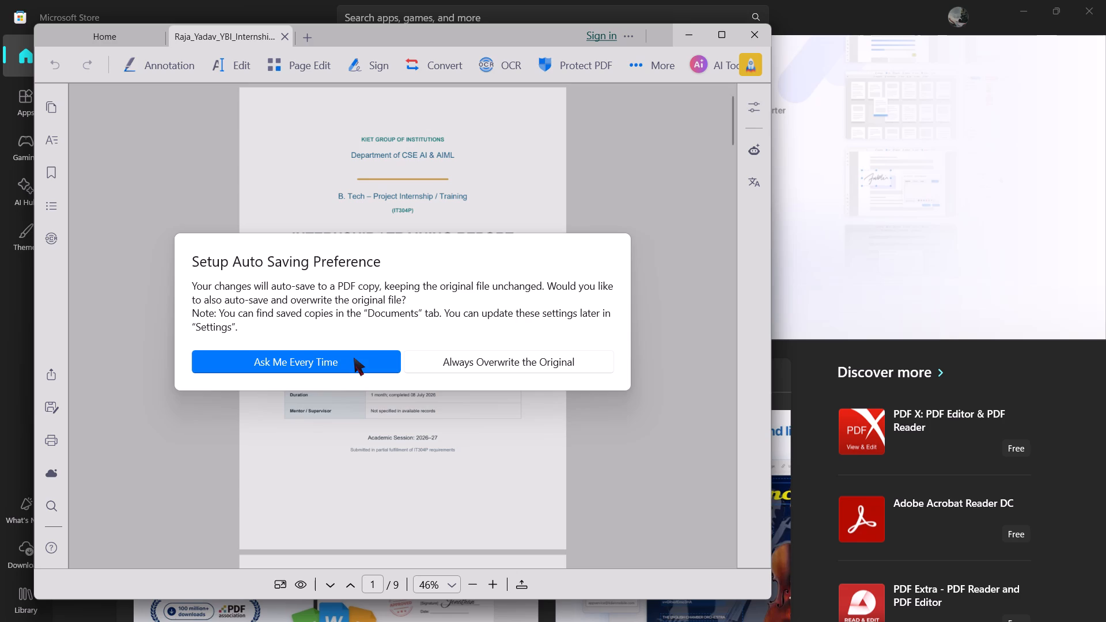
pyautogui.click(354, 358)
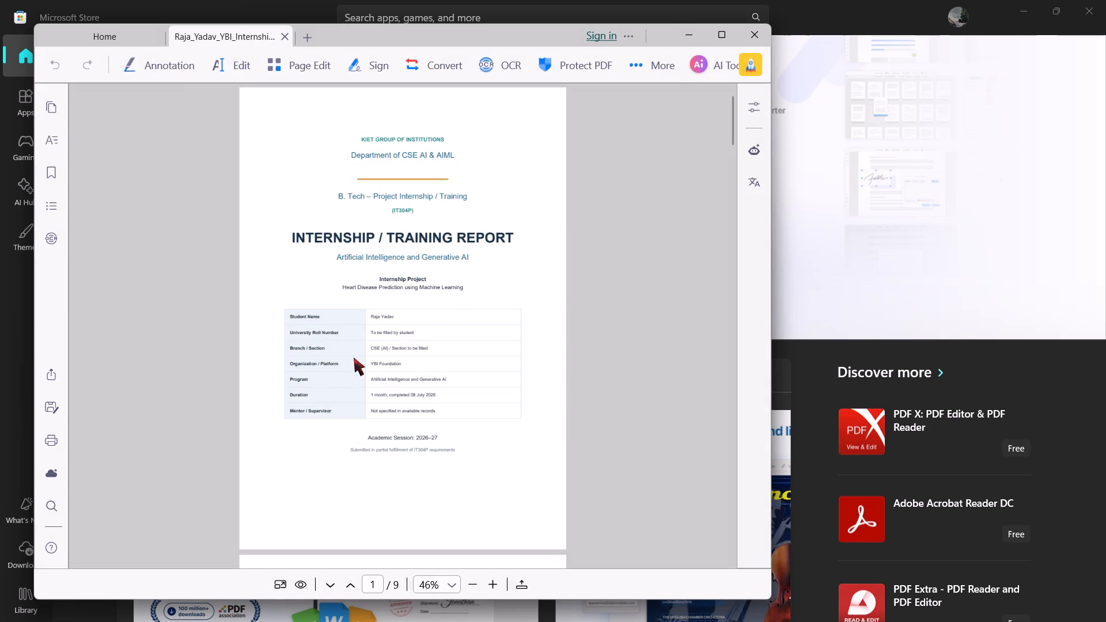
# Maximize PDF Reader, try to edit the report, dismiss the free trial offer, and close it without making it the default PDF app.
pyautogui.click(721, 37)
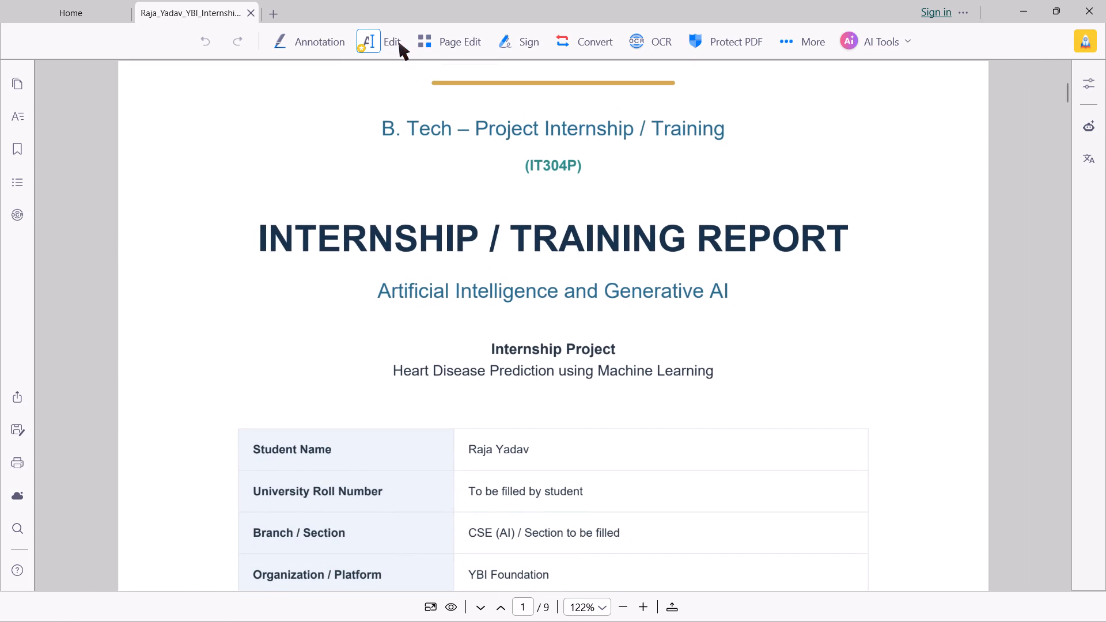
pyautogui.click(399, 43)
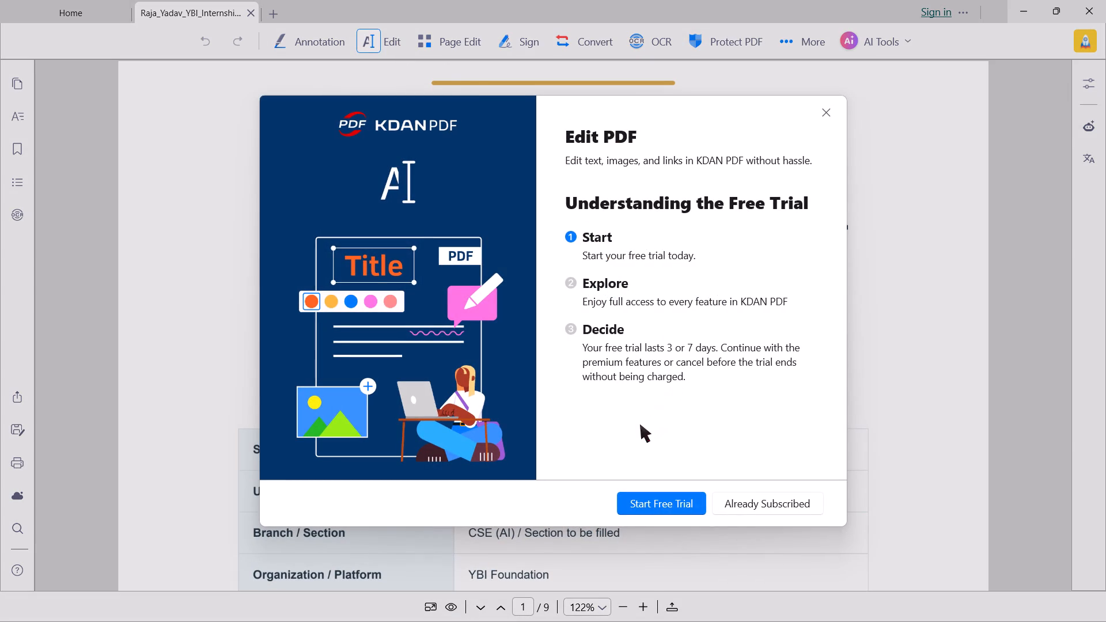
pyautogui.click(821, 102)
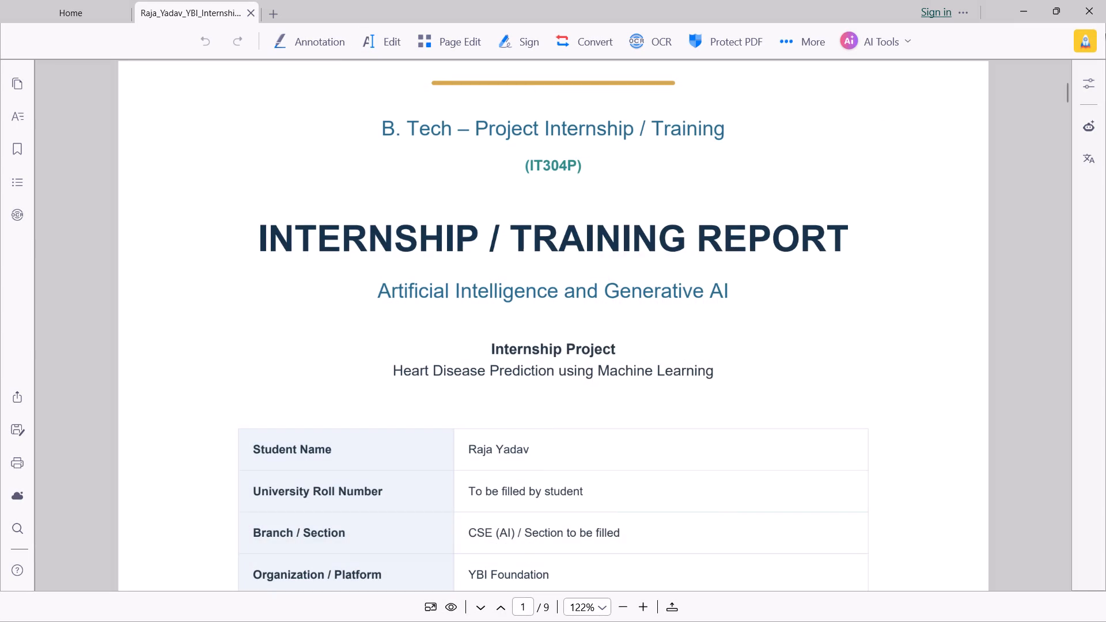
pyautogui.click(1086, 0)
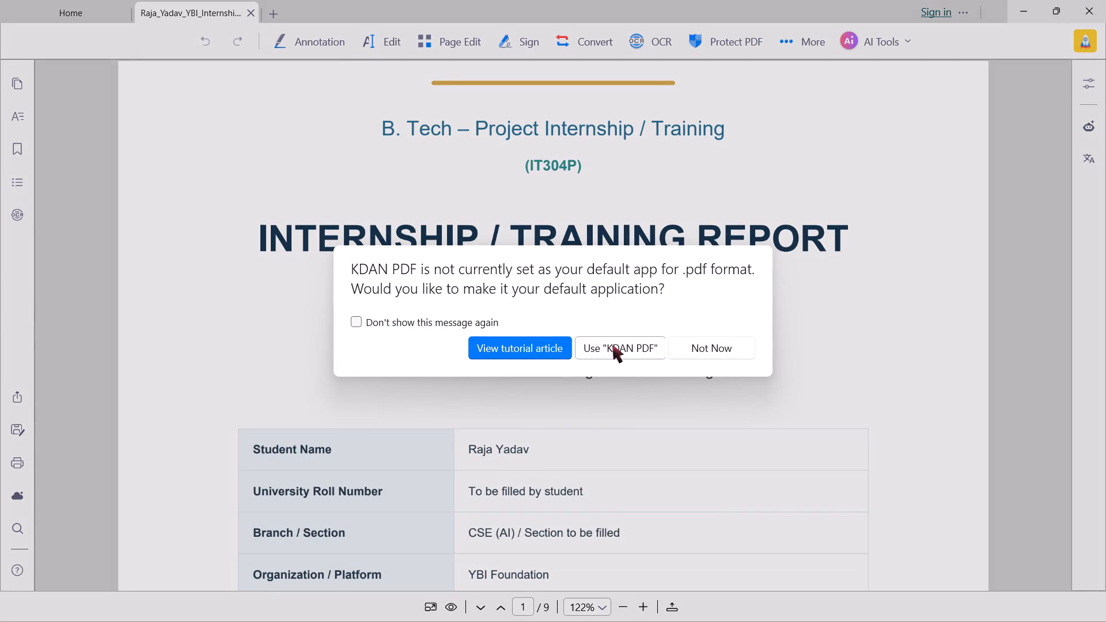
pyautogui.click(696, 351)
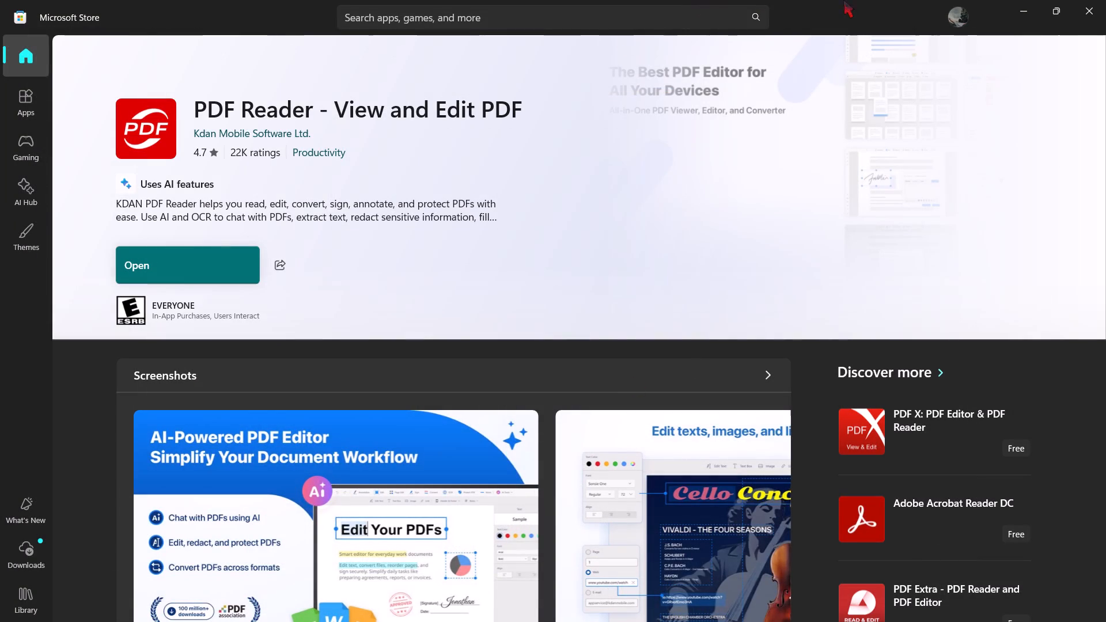
pyautogui.click(1029, 22)
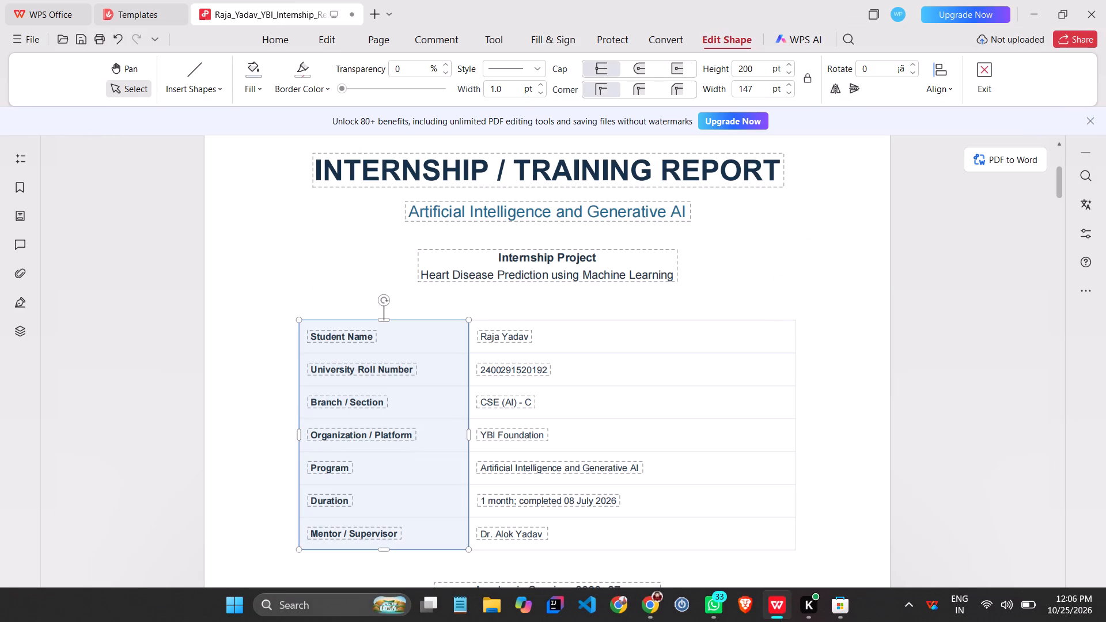
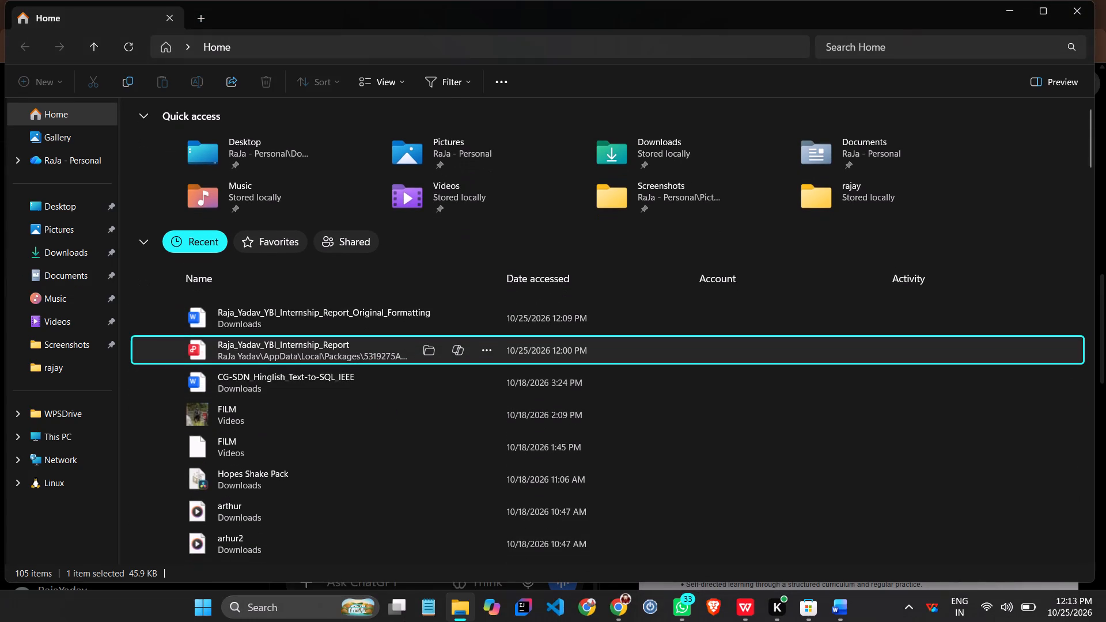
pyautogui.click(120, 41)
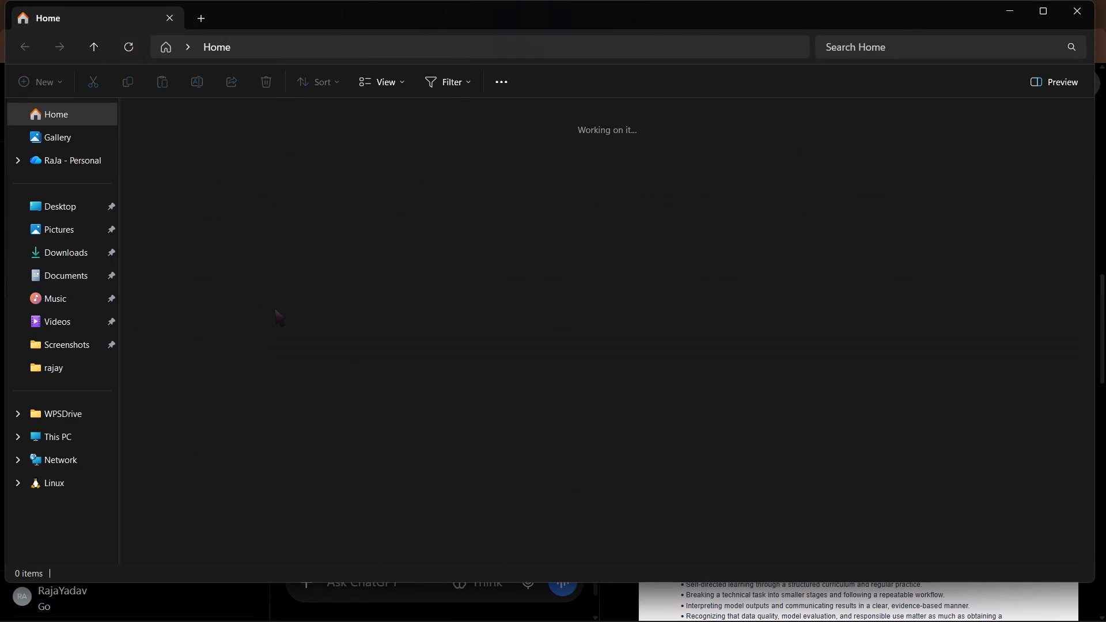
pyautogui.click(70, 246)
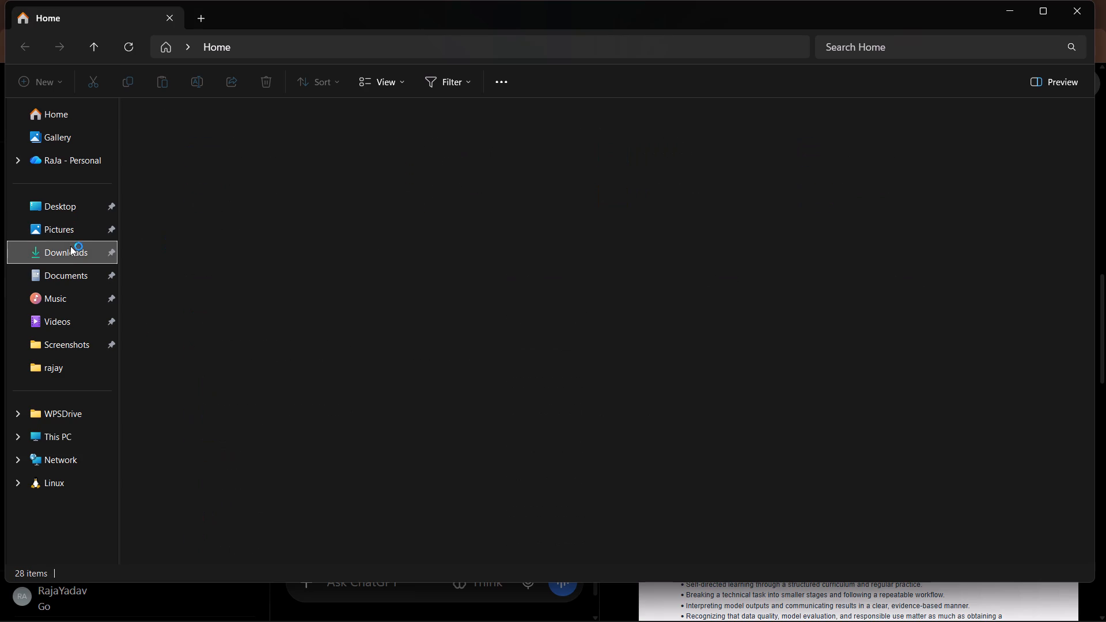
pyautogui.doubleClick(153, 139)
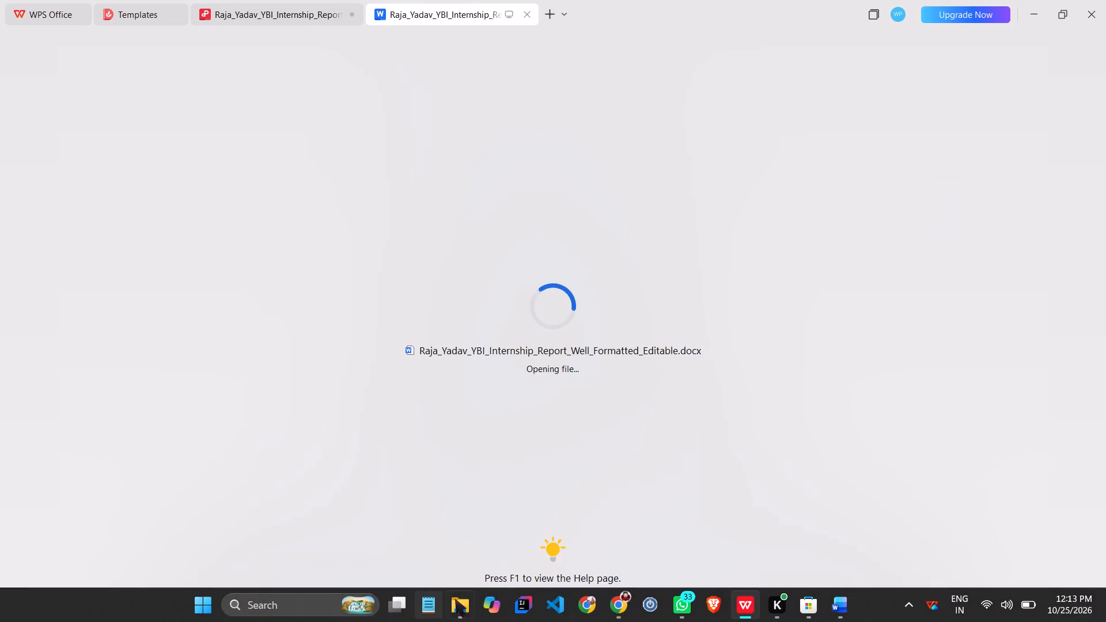
# Switch to Microsoft Word, open the well-formatted editable report from Downloads as a local copy with changes merged later, and enable editing.
pyautogui.click(833, 616)
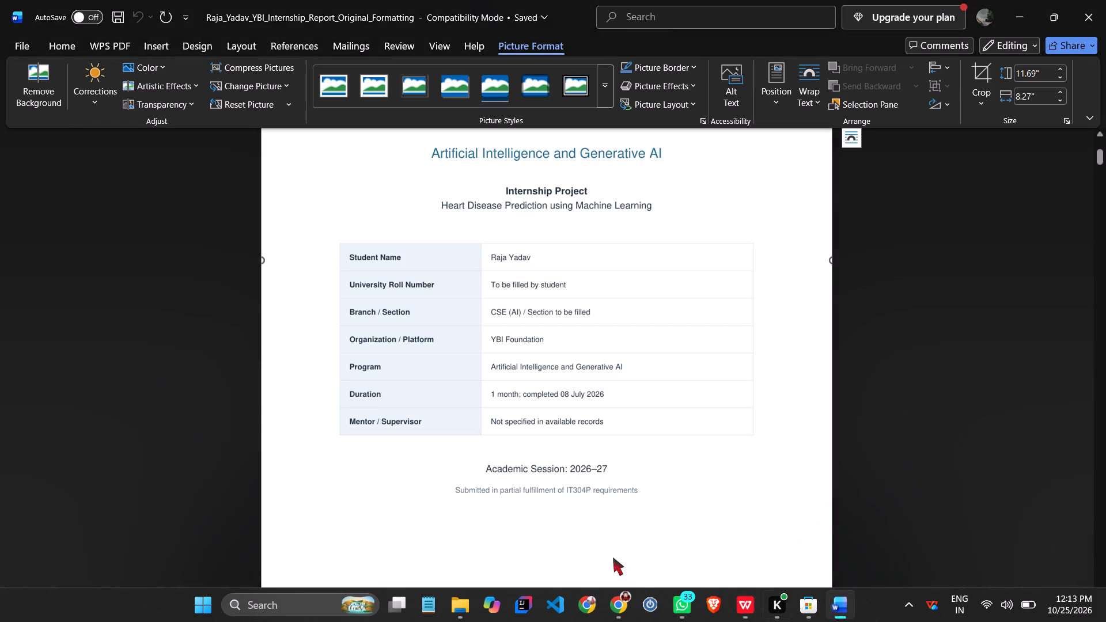
pyautogui.click(11, 45)
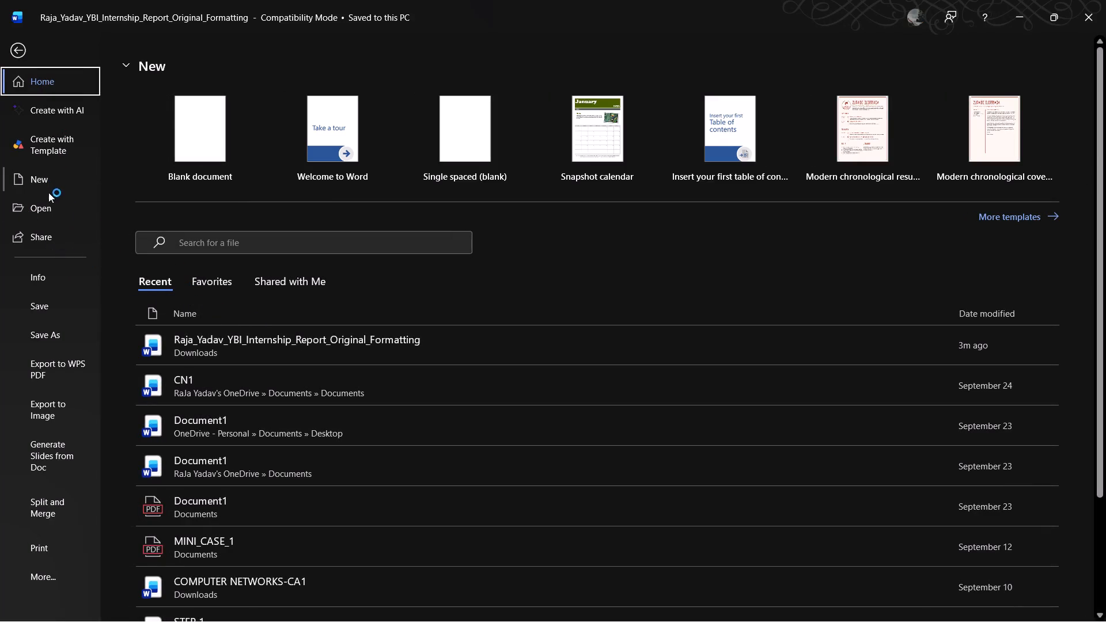
pyautogui.click(43, 206)
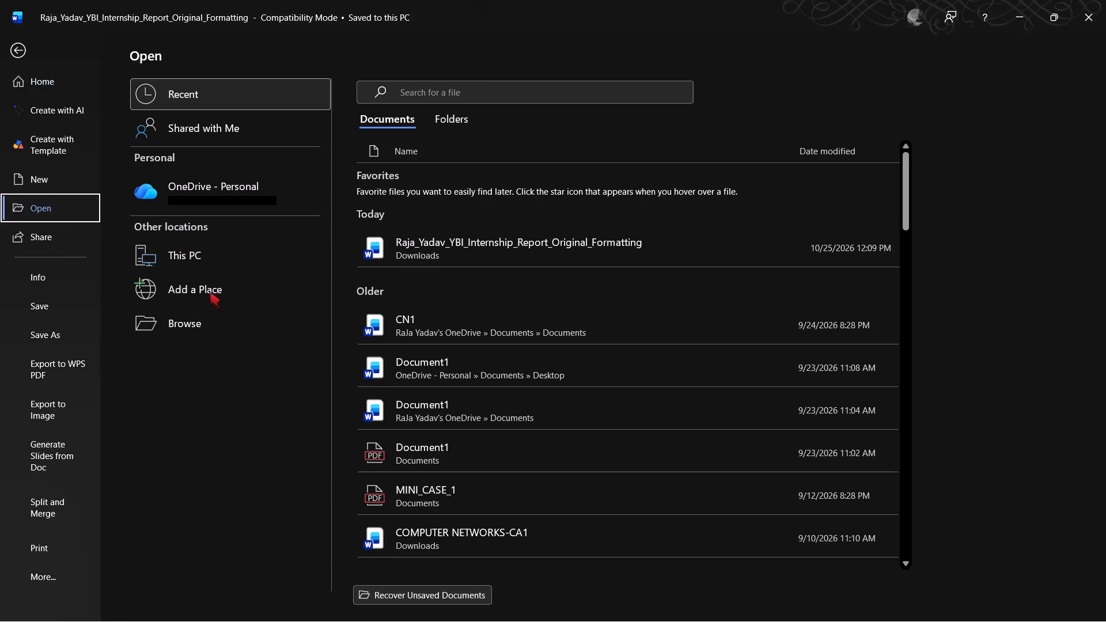
pyautogui.click(219, 322)
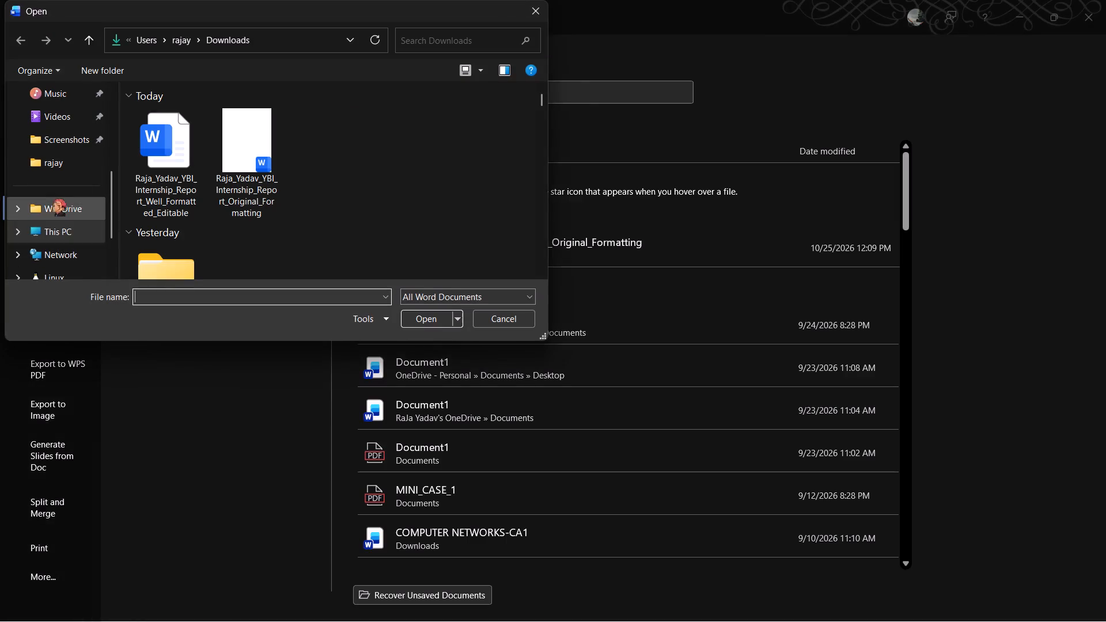
pyautogui.scroll(-1, 56, 189)
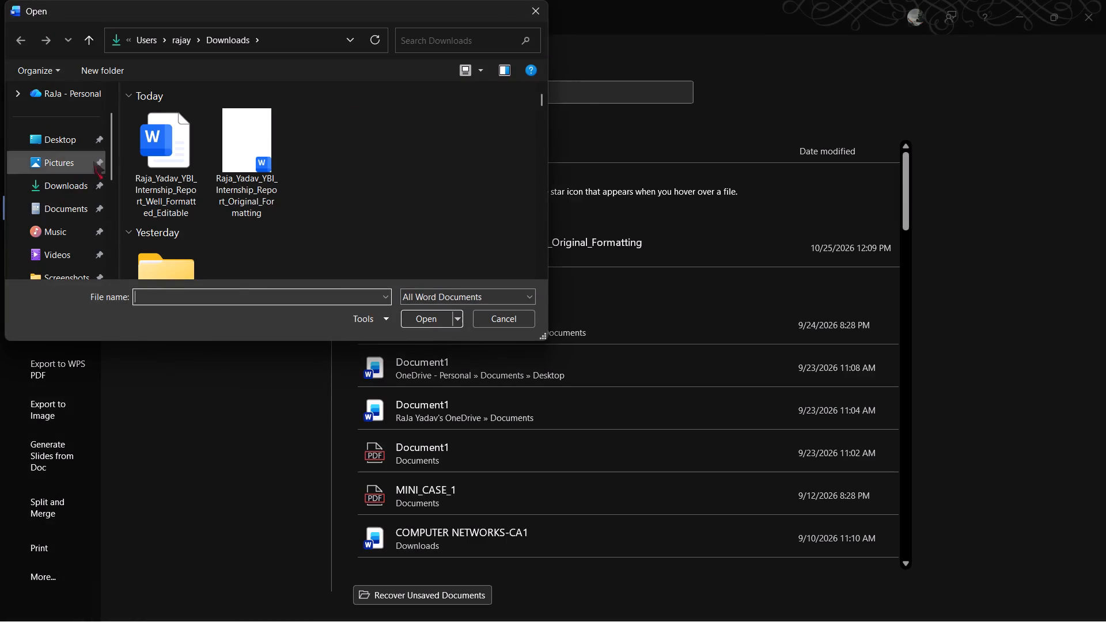
pyautogui.doubleClick(164, 147)
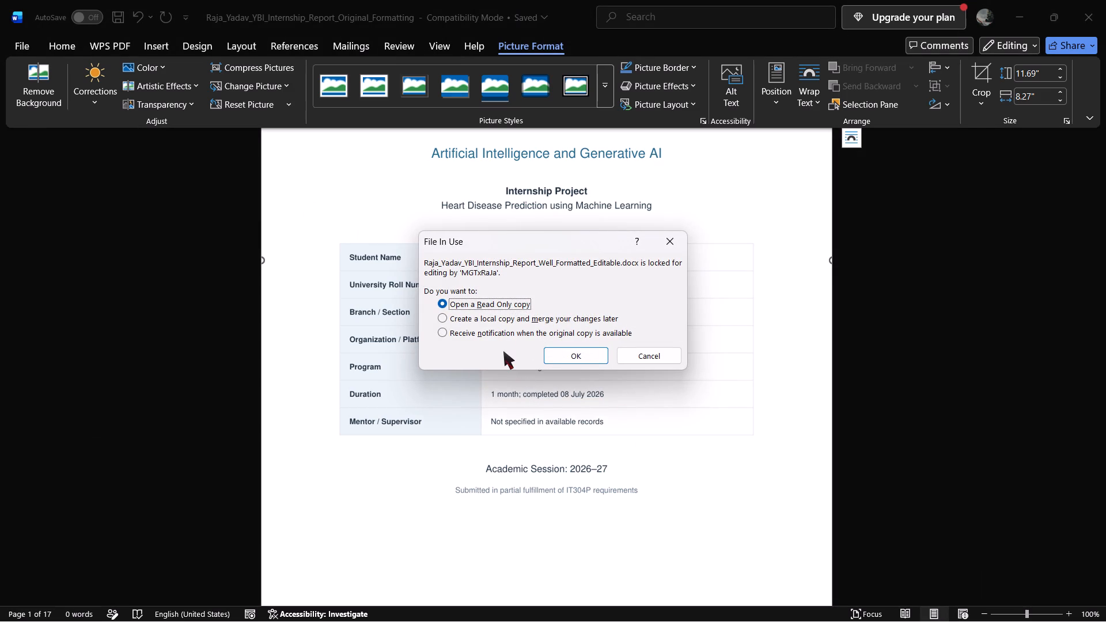
pyautogui.click(495, 320)
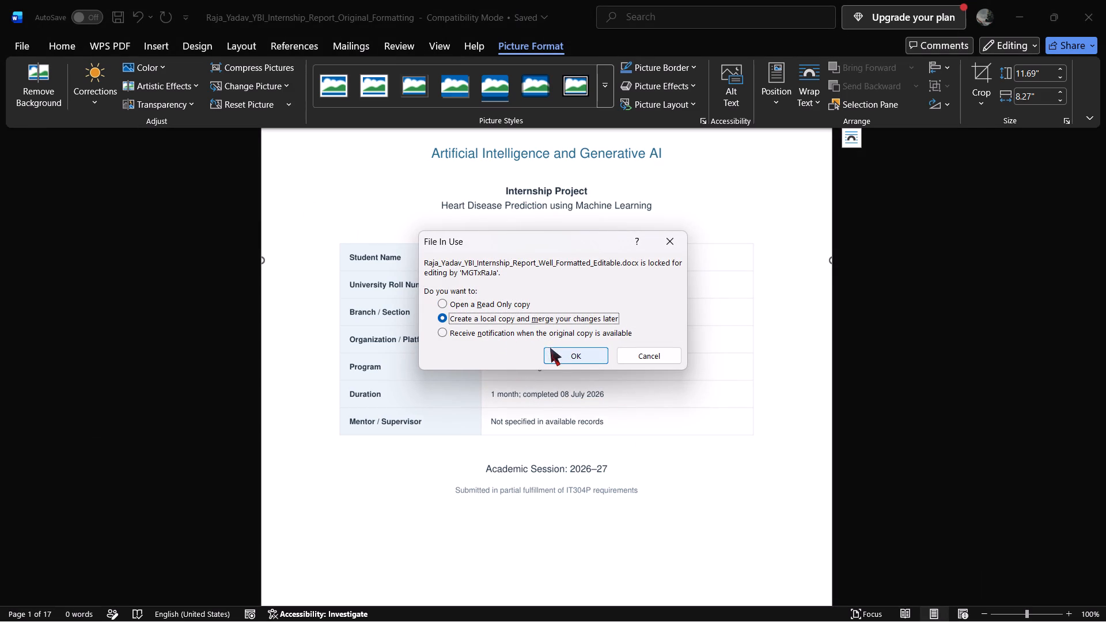
pyautogui.click(552, 352)
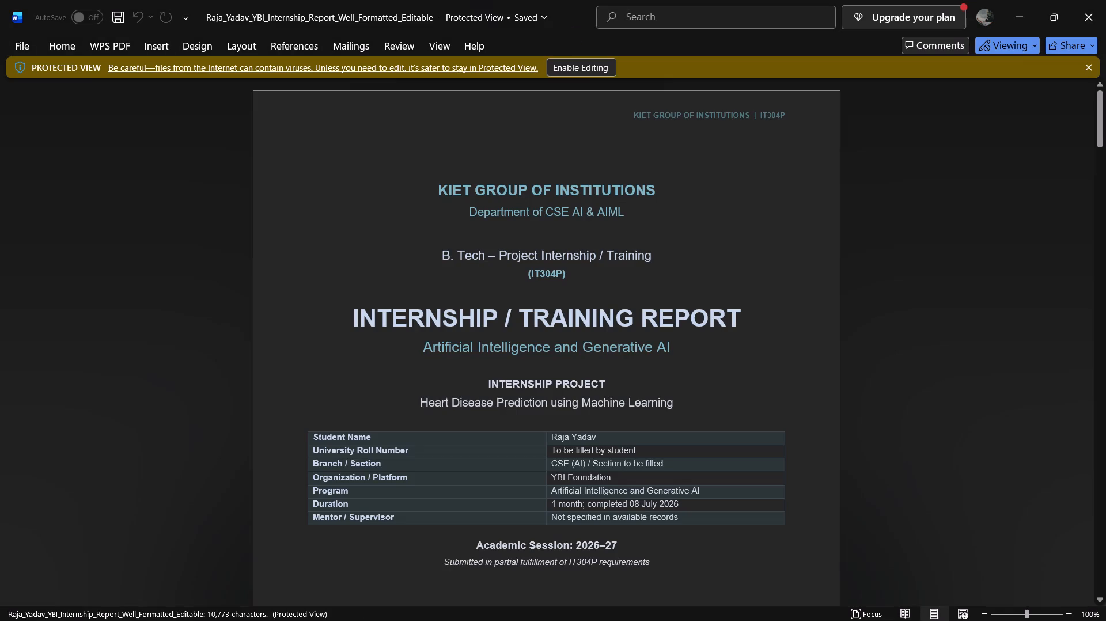
pyautogui.click(575, 66)
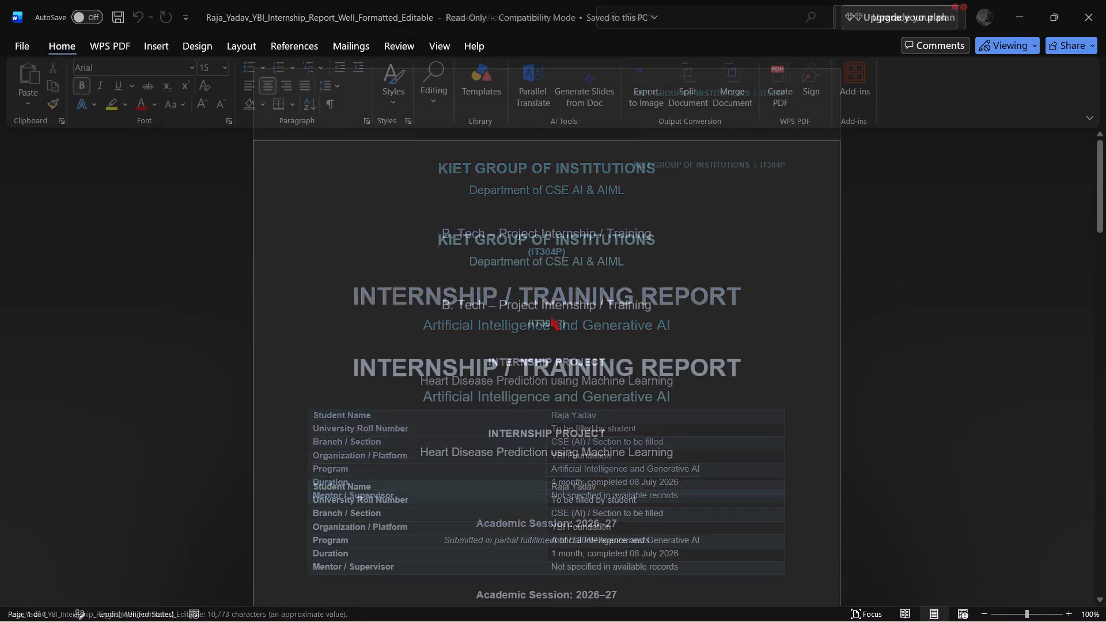
# Try to erase the University Roll Number placeholder in the cover page table and choose to edit the read-only document anyway.
pyautogui.scroll(-1, 554, 349)
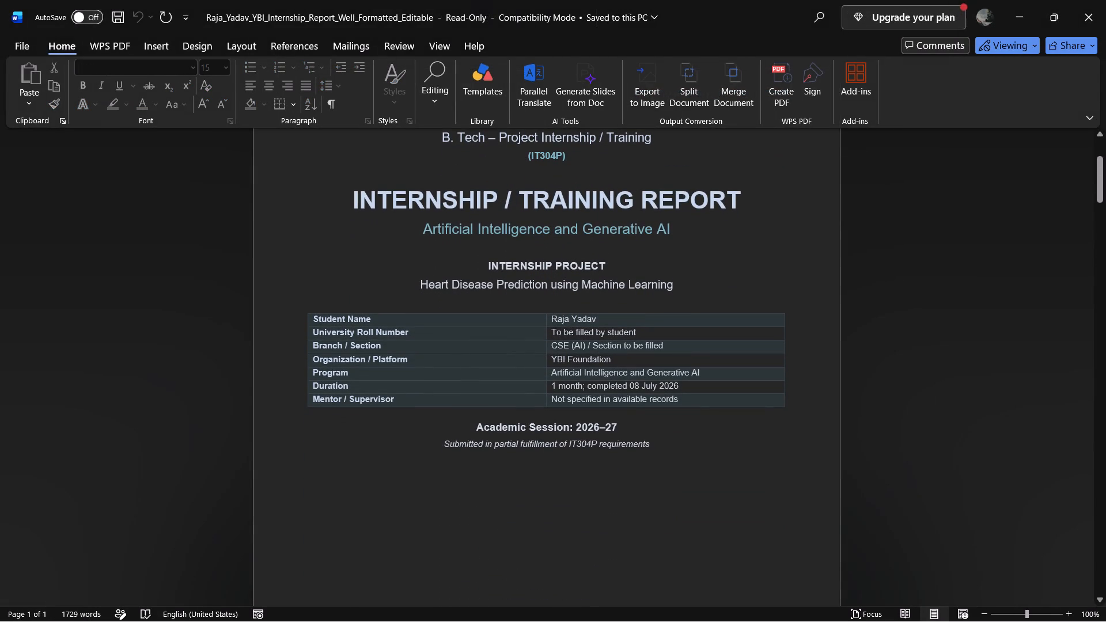
pyautogui.click(638, 335)
pyautogui.press('BackSpace')
pyautogui.press('BackSpace')
pyautogui.press('BackSpace')
pyautogui.press('BackSpace')
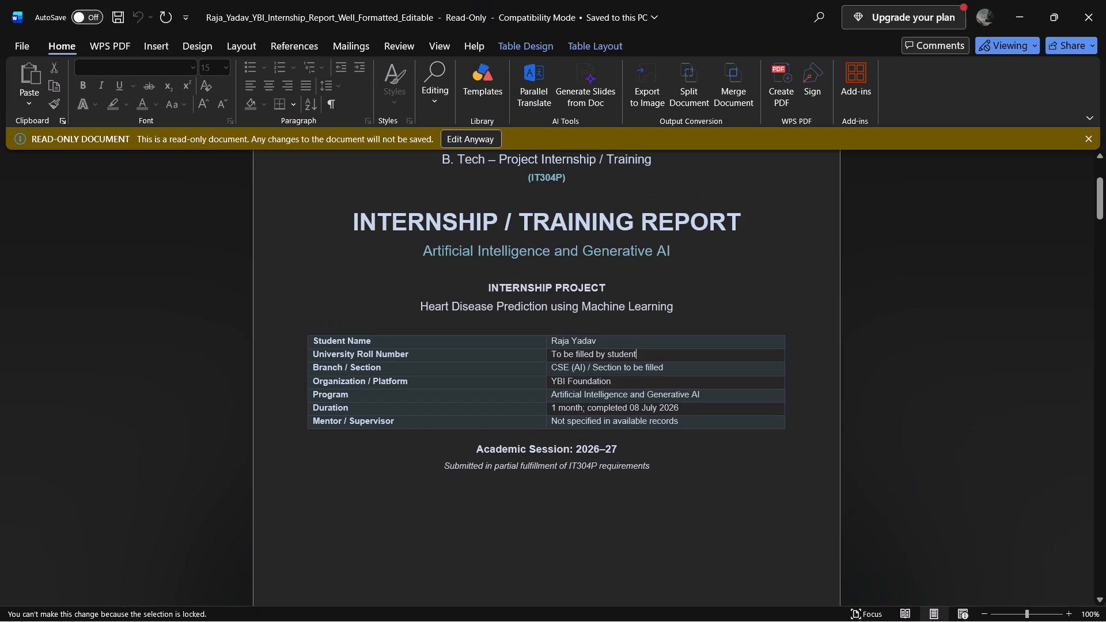
pyautogui.click(474, 142)
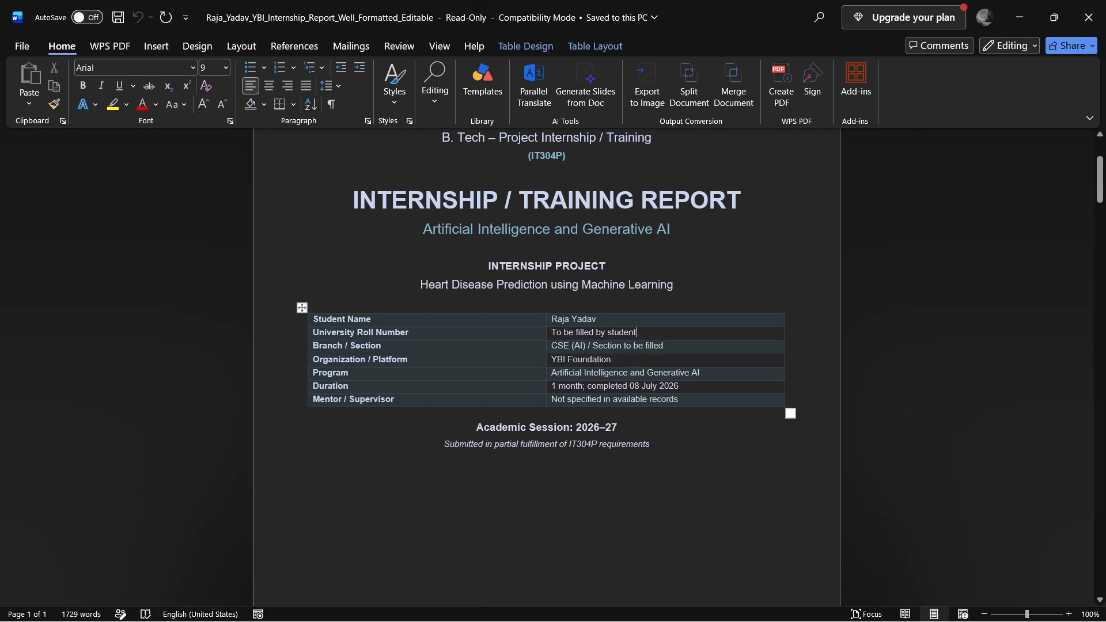
# Replace the "To be filled by student" placeholder in the cover page's University Roll Number row with the student's roll number.
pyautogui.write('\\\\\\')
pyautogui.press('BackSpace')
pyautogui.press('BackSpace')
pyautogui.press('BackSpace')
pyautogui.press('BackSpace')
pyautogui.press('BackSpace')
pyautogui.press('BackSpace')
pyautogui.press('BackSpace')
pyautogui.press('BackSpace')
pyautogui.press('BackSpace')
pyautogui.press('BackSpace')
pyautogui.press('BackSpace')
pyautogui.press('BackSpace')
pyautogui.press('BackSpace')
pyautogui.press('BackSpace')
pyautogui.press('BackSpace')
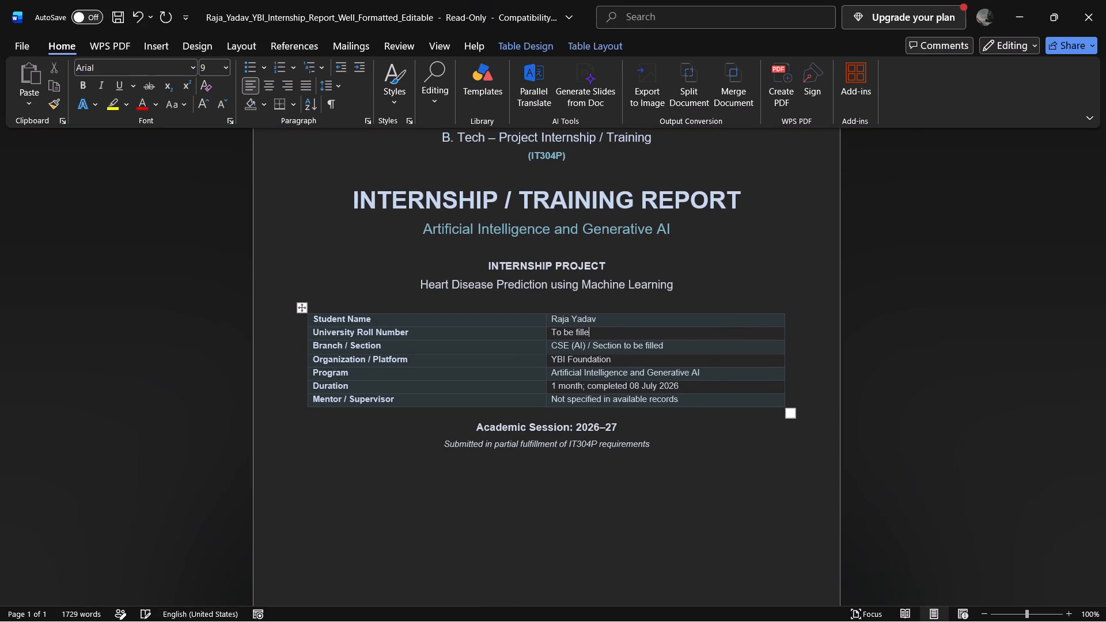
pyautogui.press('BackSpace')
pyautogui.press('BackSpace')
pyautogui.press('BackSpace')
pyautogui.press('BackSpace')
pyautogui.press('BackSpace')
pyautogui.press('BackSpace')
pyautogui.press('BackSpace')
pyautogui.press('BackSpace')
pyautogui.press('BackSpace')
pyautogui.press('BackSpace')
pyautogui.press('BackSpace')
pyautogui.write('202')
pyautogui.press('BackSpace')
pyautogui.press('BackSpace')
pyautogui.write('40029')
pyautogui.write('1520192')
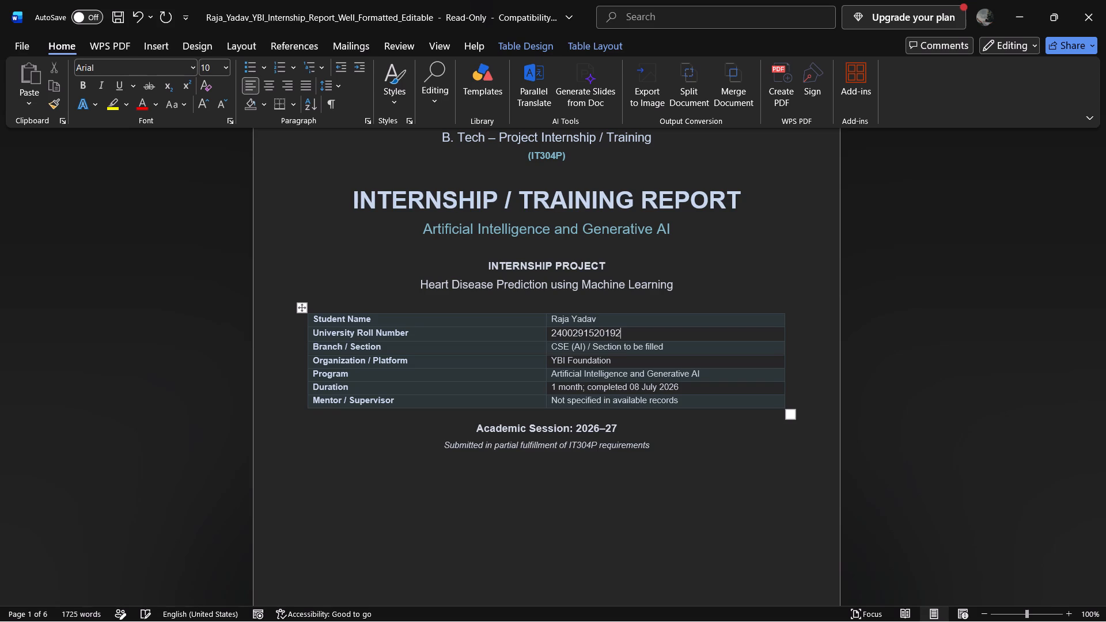
# Delete the placeholder wording from the end of the Branch / Section entry in the cover page table.
pyautogui.click(668, 347)
pyautogui.press('BackSpace')
pyautogui.press('BackSpace')
pyautogui.press('BackSpace')
pyautogui.press('BackSpace')
pyautogui.press('BackSpace')
pyautogui.press('BackSpace')
pyautogui.press('BackSpace')
pyautogui.press('BackSpace')
pyautogui.press('BackSpace')
# Replace the remaining section placeholder in the cover table's Branch / Section row so the entry reads "CSE (AI) - C".
pyautogui.press('BackSpace')
pyautogui.press('BackSpace')
pyautogui.press('BackSpace')
pyautogui.press('BackSpace')
pyautogui.press('BackSpace')
pyautogui.press('BackSpace')
pyautogui.press('BackSpace')
pyautogui.press('BackSpace')
pyautogui.press('BackSpace')
pyautogui.press('BackSpace')
pyautogui.press('BackSpace')
pyautogui.press('BackSpace')
pyautogui.press('BackSpace')
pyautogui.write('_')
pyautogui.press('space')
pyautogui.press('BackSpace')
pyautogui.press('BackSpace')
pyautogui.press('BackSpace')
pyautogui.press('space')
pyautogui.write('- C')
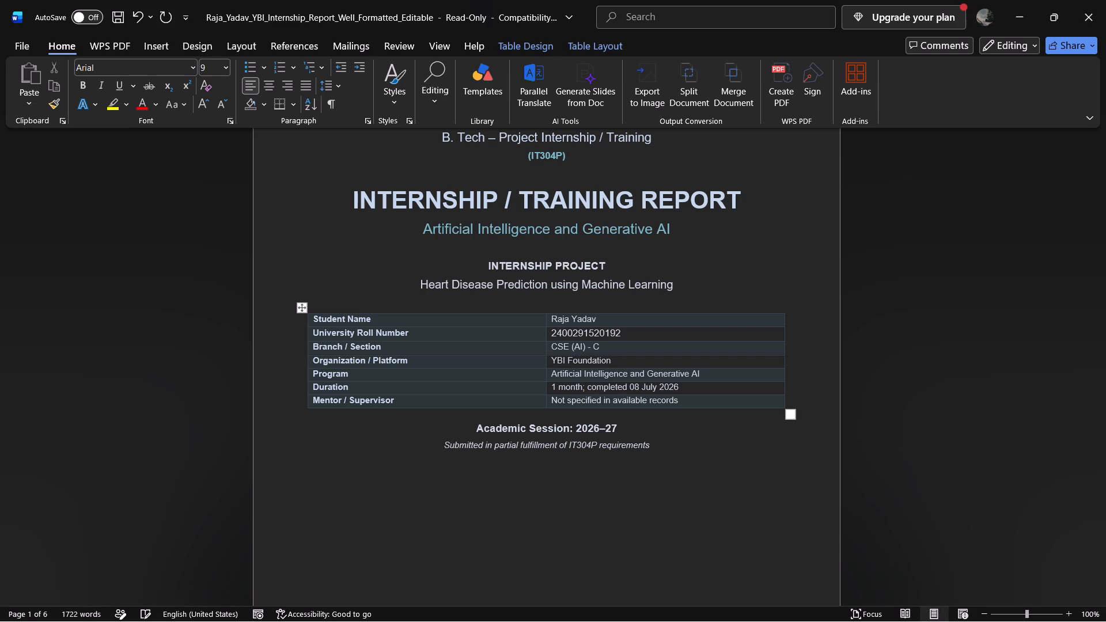
# Replace "Not specified in available records" in the cover table's Mentor / Supervisor row with the mentor's name, including the title "Dr.".
pyautogui.click(681, 404)
pyautogui.press('BackSpace')
pyautogui.press('BackSpace')
pyautogui.press('BackSpace')
pyautogui.press('BackSpace')
pyautogui.press('BackSpace')
pyautogui.press('BackSpace')
pyautogui.press('BackSpace')
pyautogui.press('BackSpace')
pyautogui.press('BackSpace')
pyautogui.press('BackSpace')
pyautogui.press('BackSpace')
pyautogui.press('BackSpace')
pyautogui.press('BackSpace')
pyautogui.press('BackSpace')
pyautogui.press('BackSpace')
pyautogui.press('BackSpace')
pyautogui.press('BackSpace')
pyautogui.press('BackSpace')
pyautogui.press('BackSpace')
pyautogui.press('BackSpace')
pyautogui.press('BackSpace')
pyautogui.press('BackSpace')
pyautogui.press('BackSpace')
pyautogui.press('BackSpace')
pyautogui.press('BackSpace')
pyautogui.press('BackSpace')
pyautogui.press('BackSpace')
pyautogui.press('BackSpace')
pyautogui.press('BackSpace')
pyautogui.press('BackSpace')
pyautogui.press('BackSpace')
pyautogui.press('BackSpace')
pyautogui.press('BackSpace')
pyautogui.press('BackSpace')
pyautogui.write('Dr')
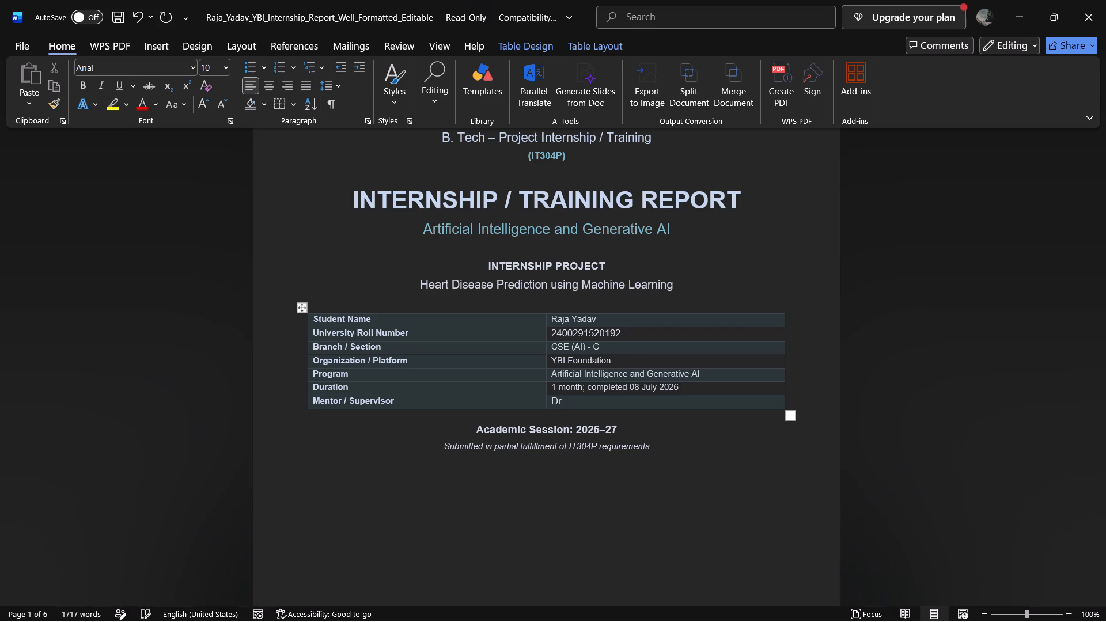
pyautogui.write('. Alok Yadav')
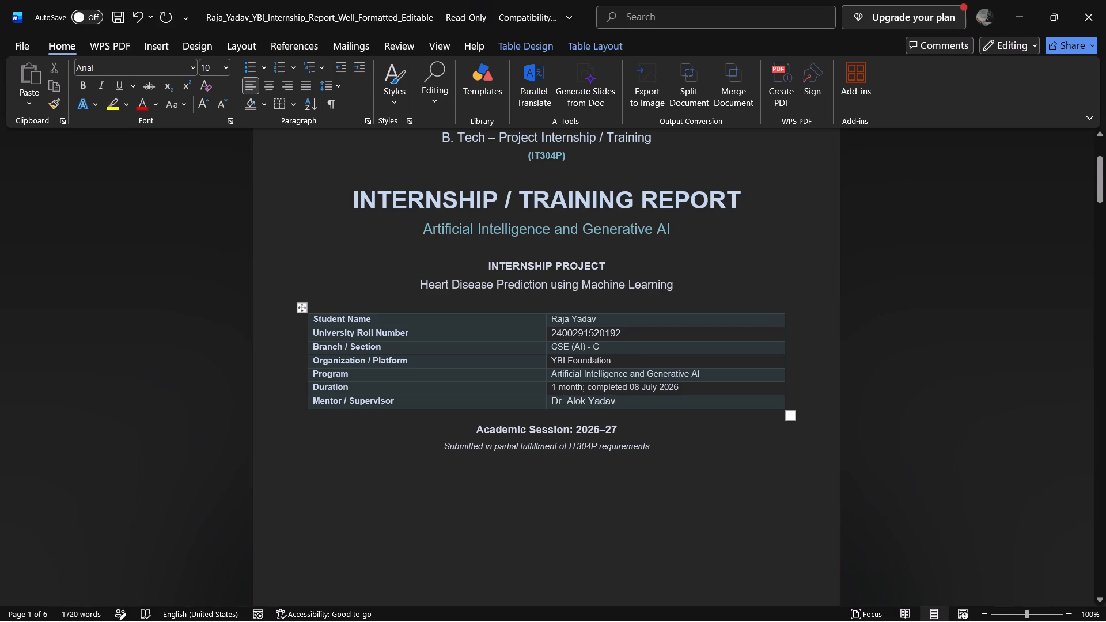
# Delete the line "Submitted in partial fulfillment of IT304P requirements" below the Academic Session line on the cover page.
pyautogui.scroll(-3, 688, 469)
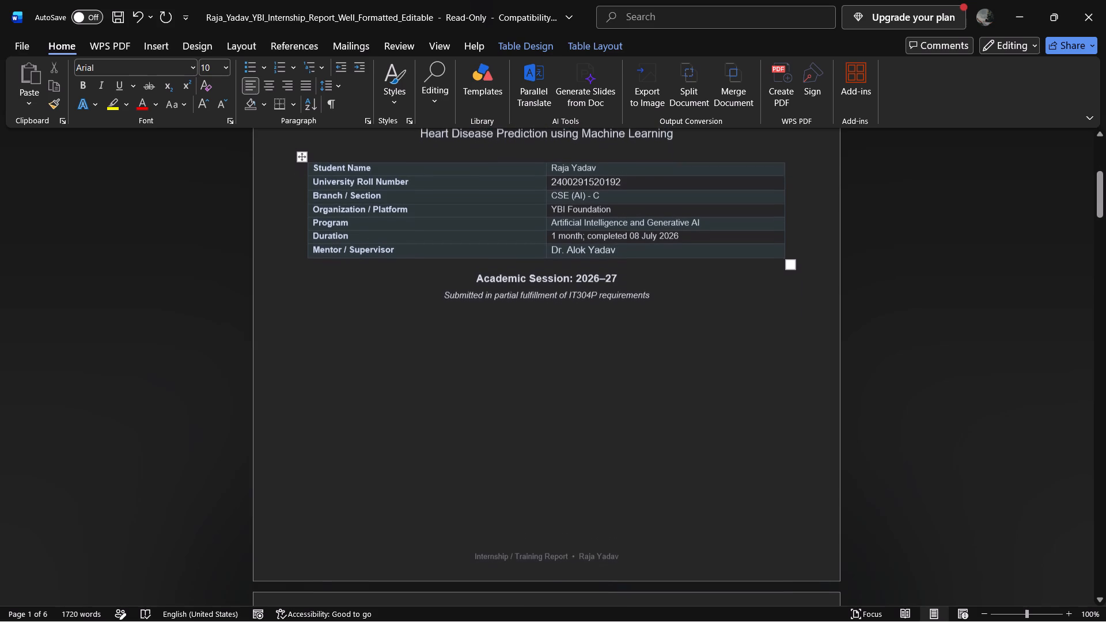
pyautogui.scroll(-1, 688, 469)
pyautogui.moveTo(659, 300); pyautogui.dragTo(438, 297)
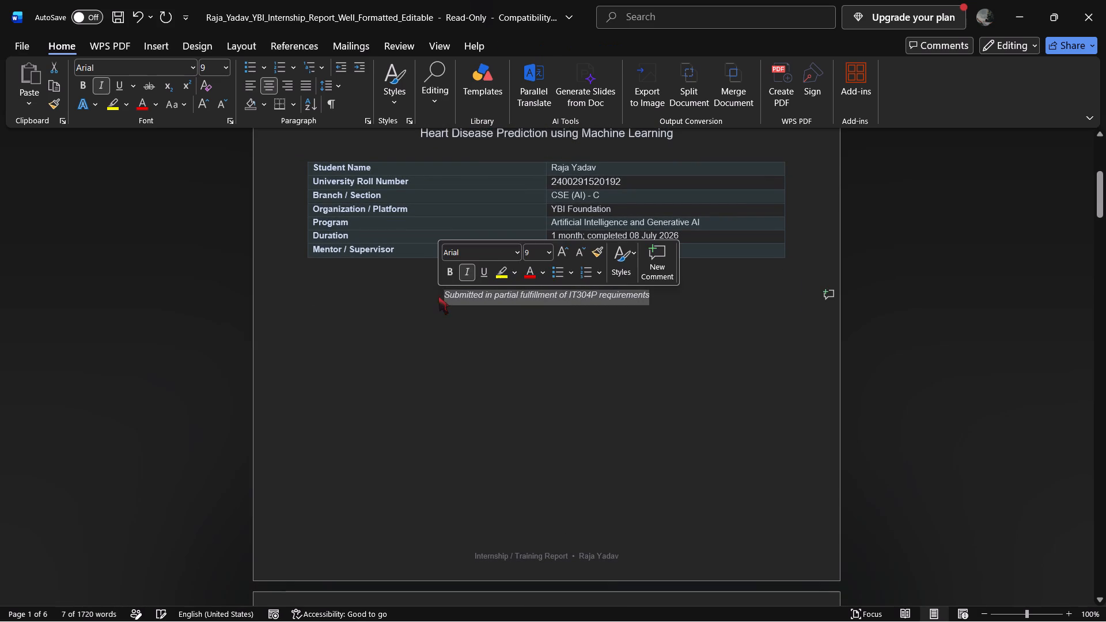
pyautogui.press('BackSpace')
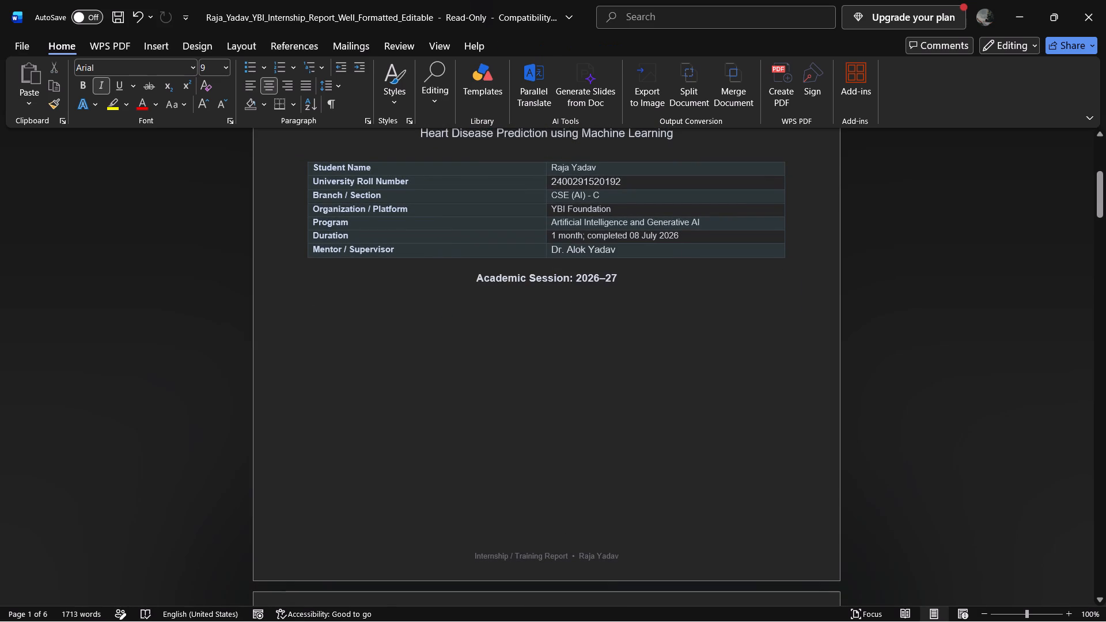
# Look through the cover page and following sections of the report for details that still need filling in.
pyautogui.scroll(-1, 438, 297)
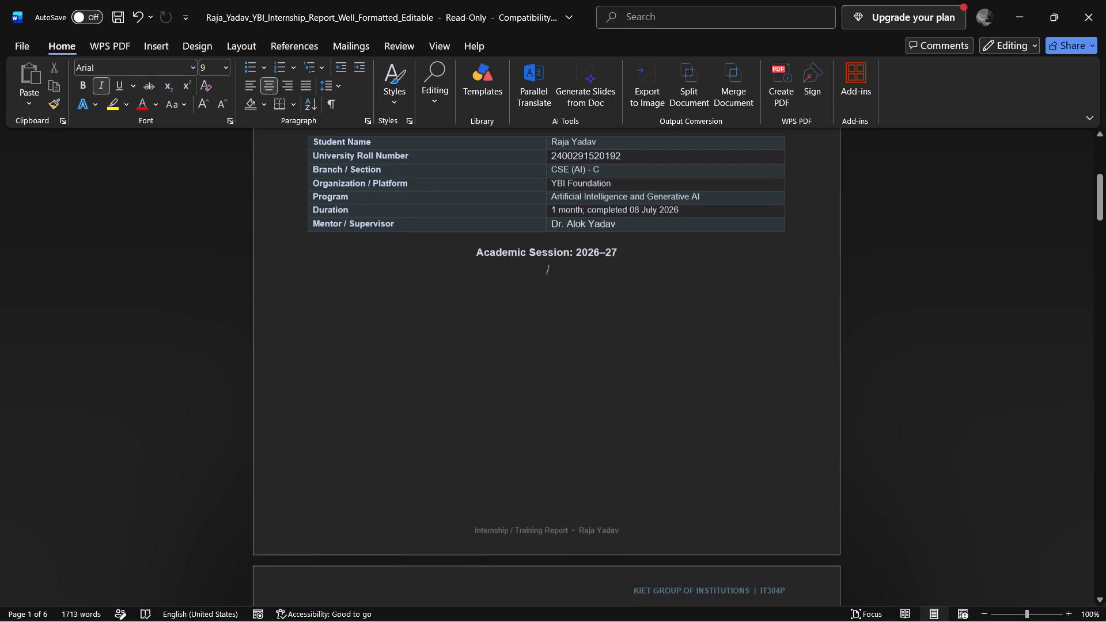
pyautogui.scroll(-1, 438, 297)
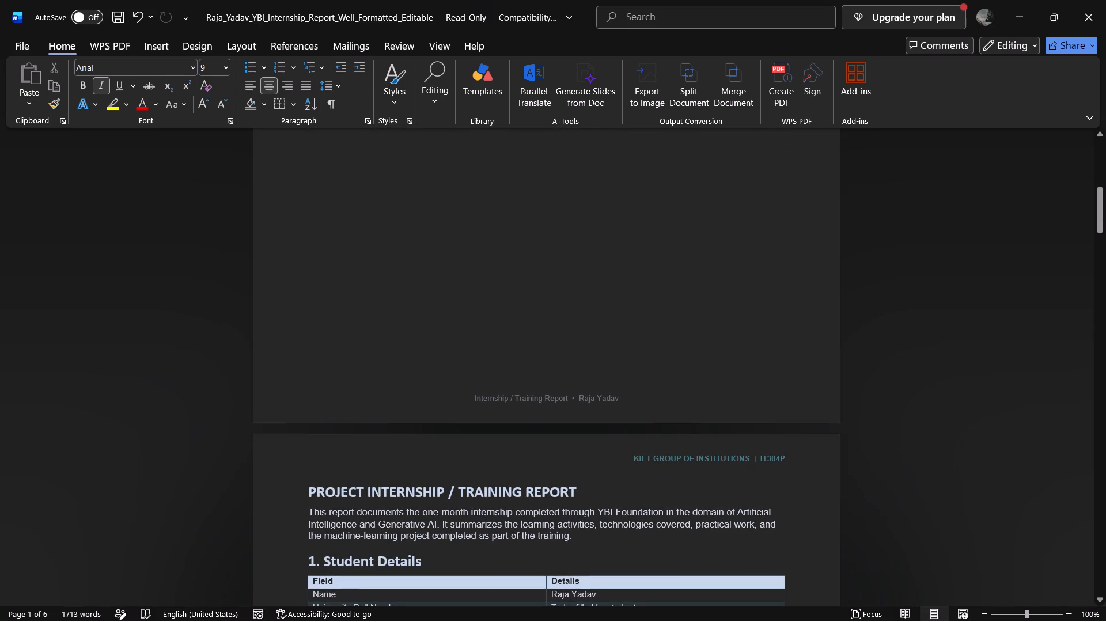
pyautogui.scroll(-2, 438, 297)
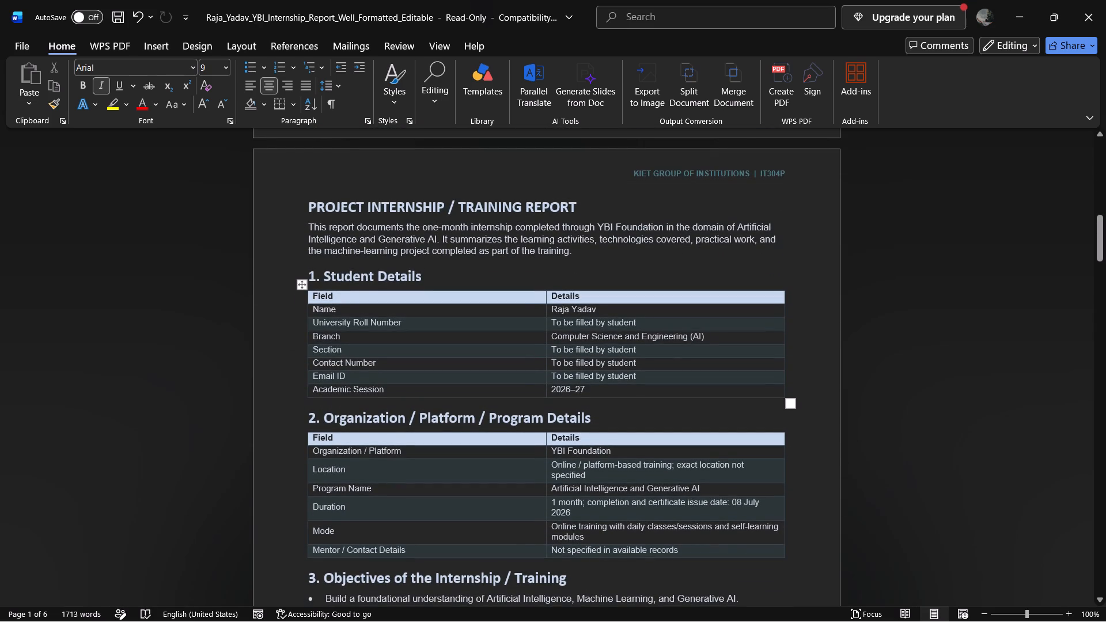
pyautogui.scroll(-2, 438, 297)
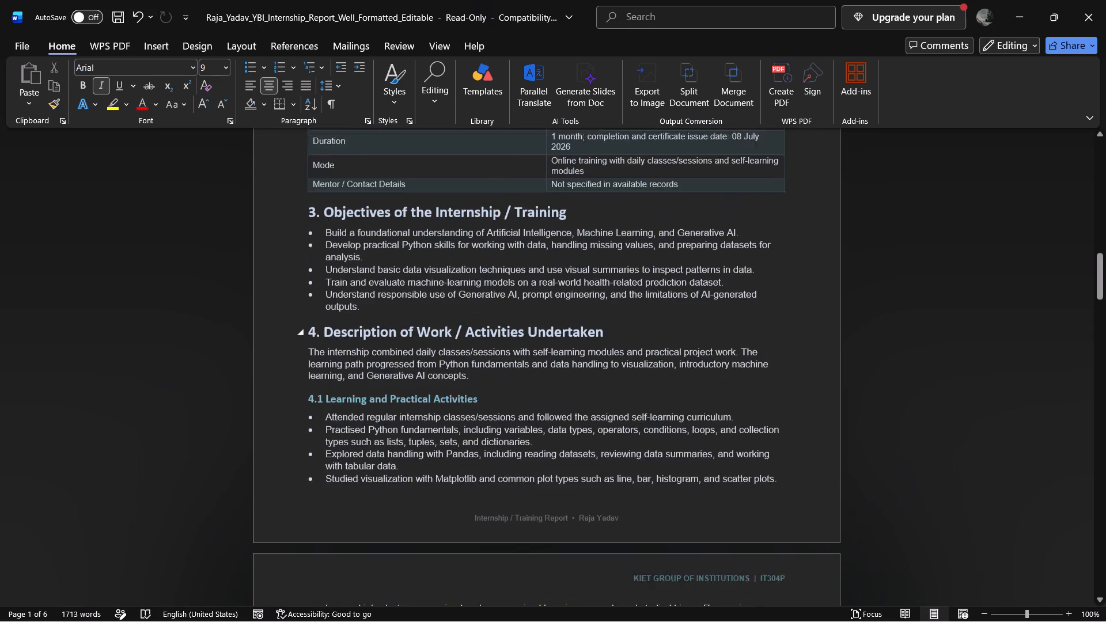
pyautogui.scroll(-2, 438, 297)
pyautogui.scroll(1, 438, 297)
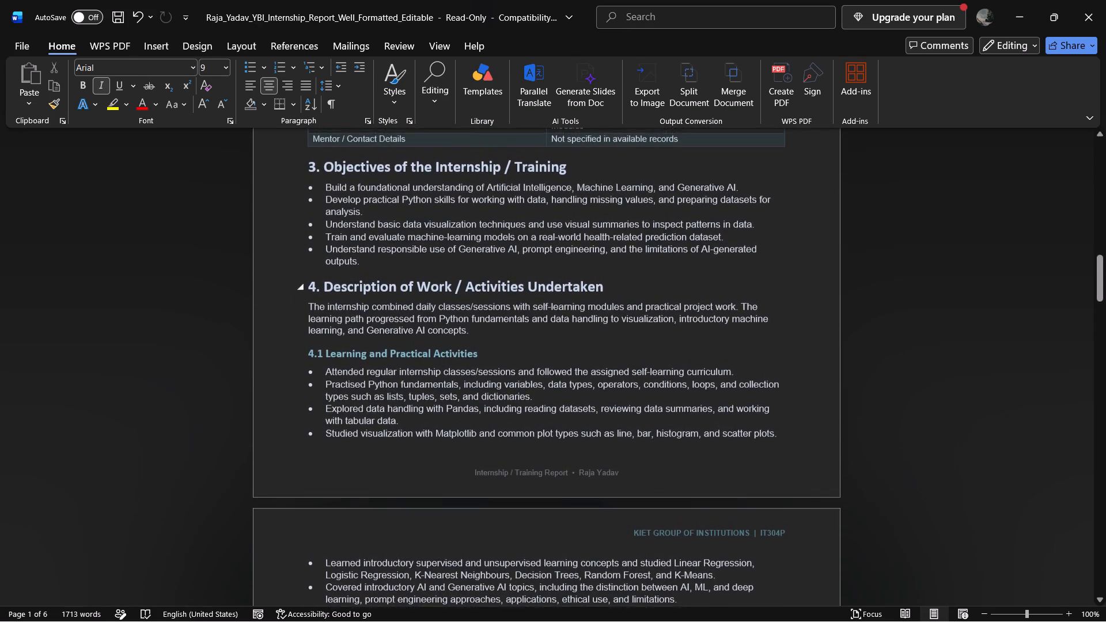
pyautogui.scroll(2, 438, 297)
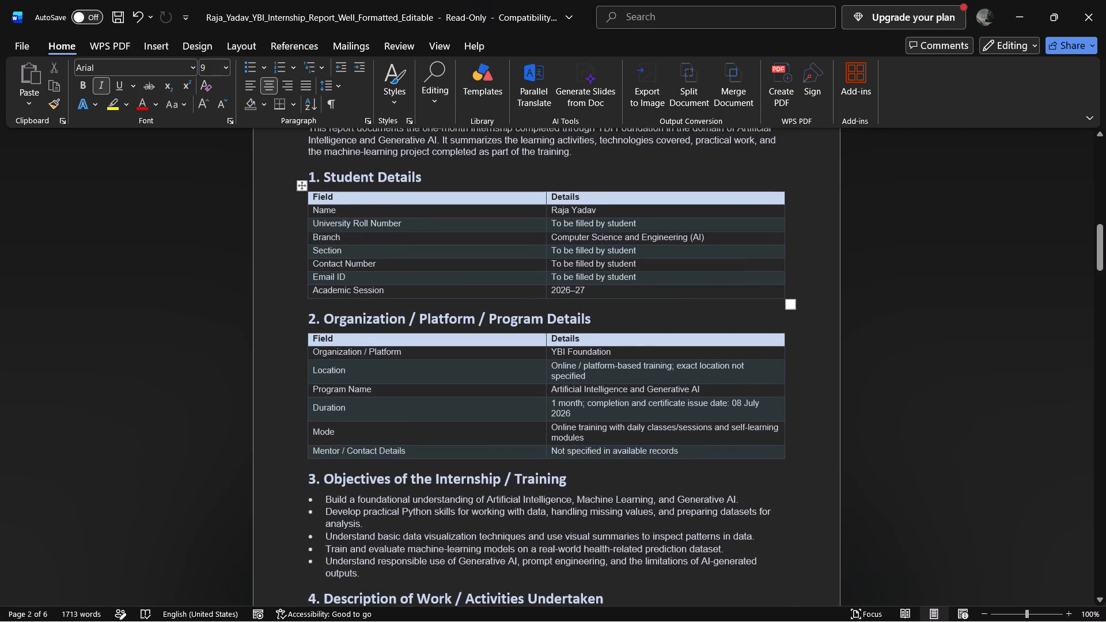
pyautogui.scroll(4, 438, 297)
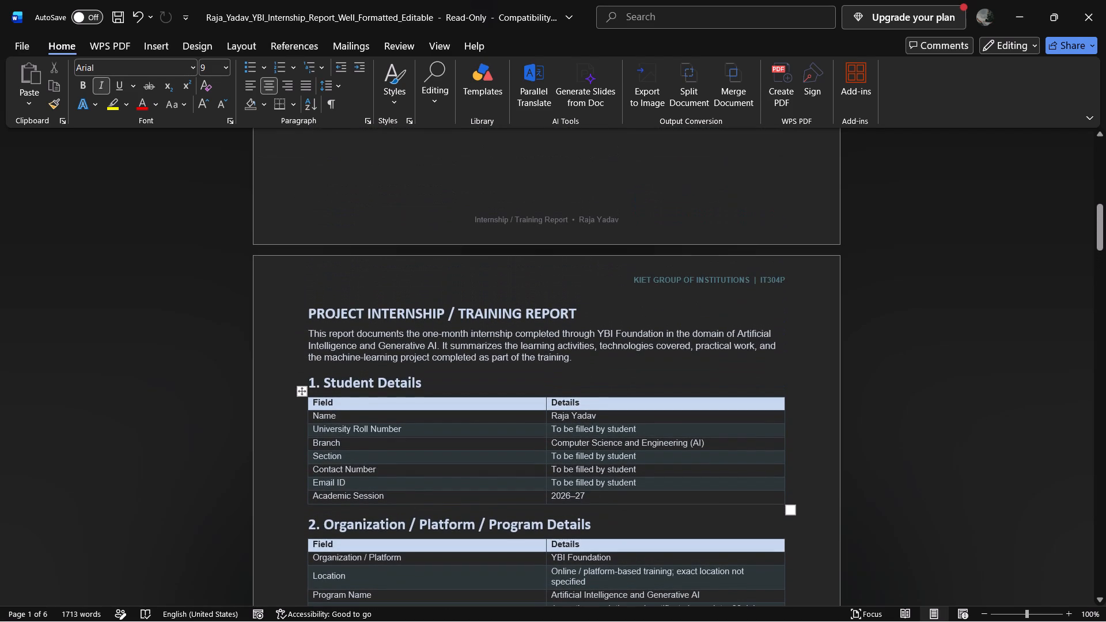
pyautogui.scroll(9, 438, 297)
# Replace the "To be filled by student" placeholder in the Student Details table's University Roll Number row with the student's roll number.
pyautogui.scroll(-1, 438, 297)
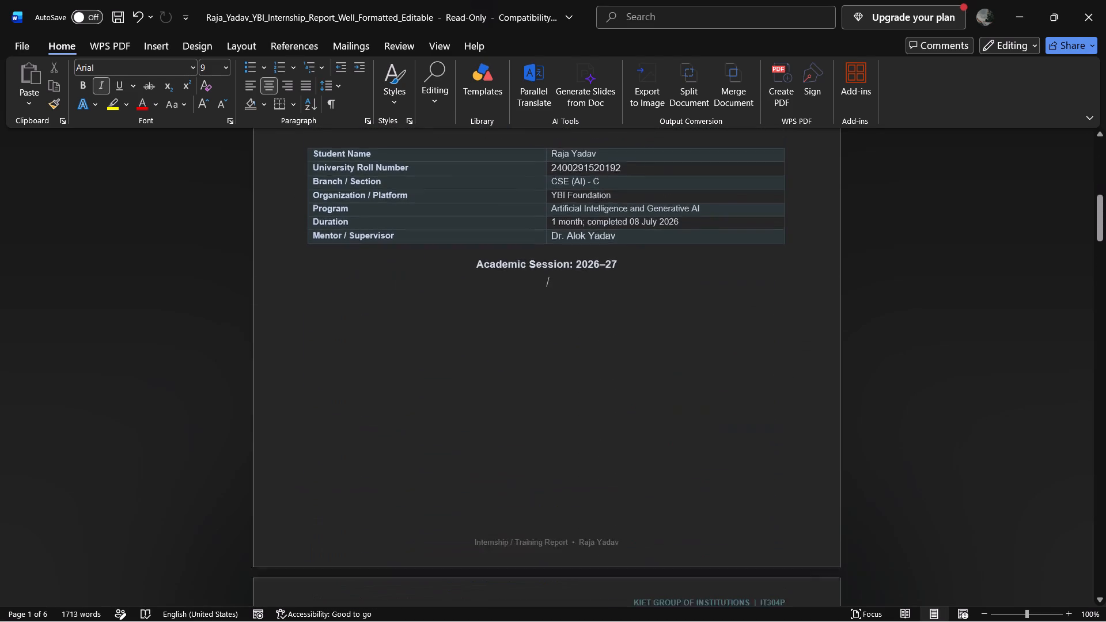
pyautogui.scroll(-3, 438, 297)
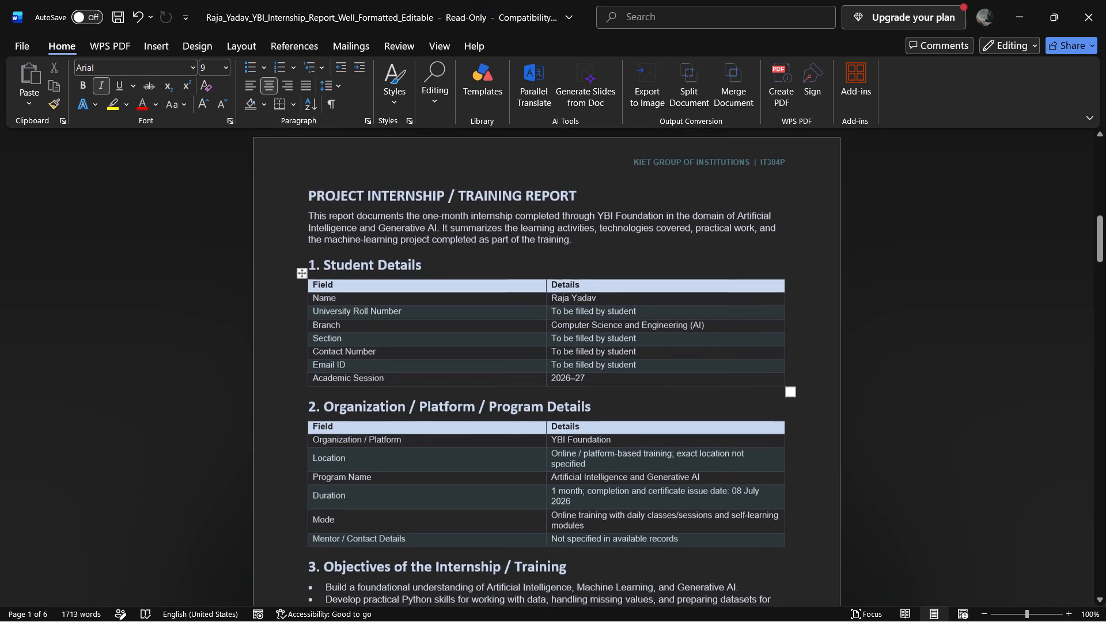
pyautogui.scroll(-1, 438, 297)
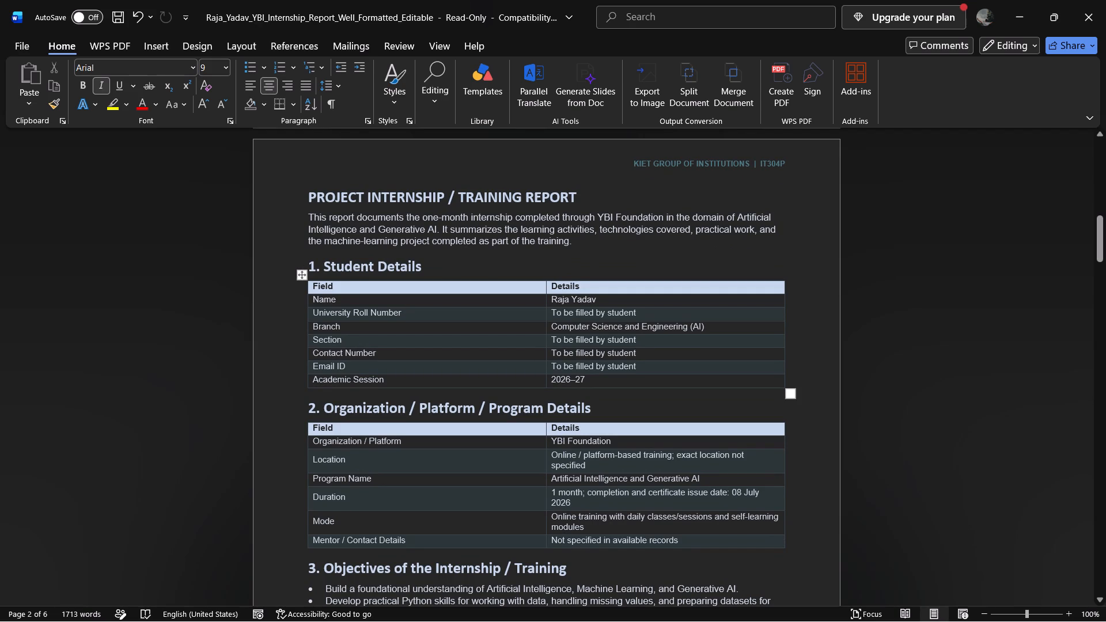
pyautogui.click(643, 309)
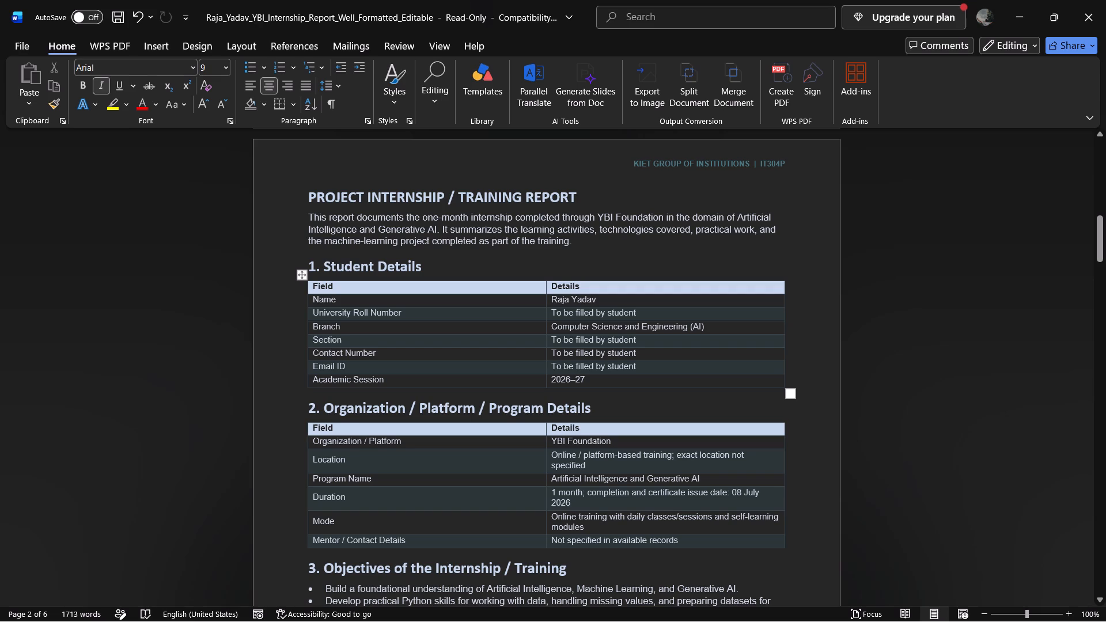
pyautogui.click(634, 313)
pyautogui.moveTo(634, 313); pyautogui.dragTo(639, 312)
pyautogui.click(639, 312)
pyautogui.press('BackSpace')
pyautogui.press('BackSpace')
pyautogui.press('BackSpace')
pyautogui.press('BackSpace')
pyautogui.press('BackSpace')
pyautogui.press('BackSpace')
pyautogui.press('BackSpace')
pyautogui.press('BackSpace')
pyautogui.press('BackSpace')
pyautogui.press('BackSpace')
pyautogui.press('BackSpace')
pyautogui.press('BackSpace')
pyautogui.press('BackSpace')
pyautogui.press('BackSpace')
pyautogui.press('BackSpace')
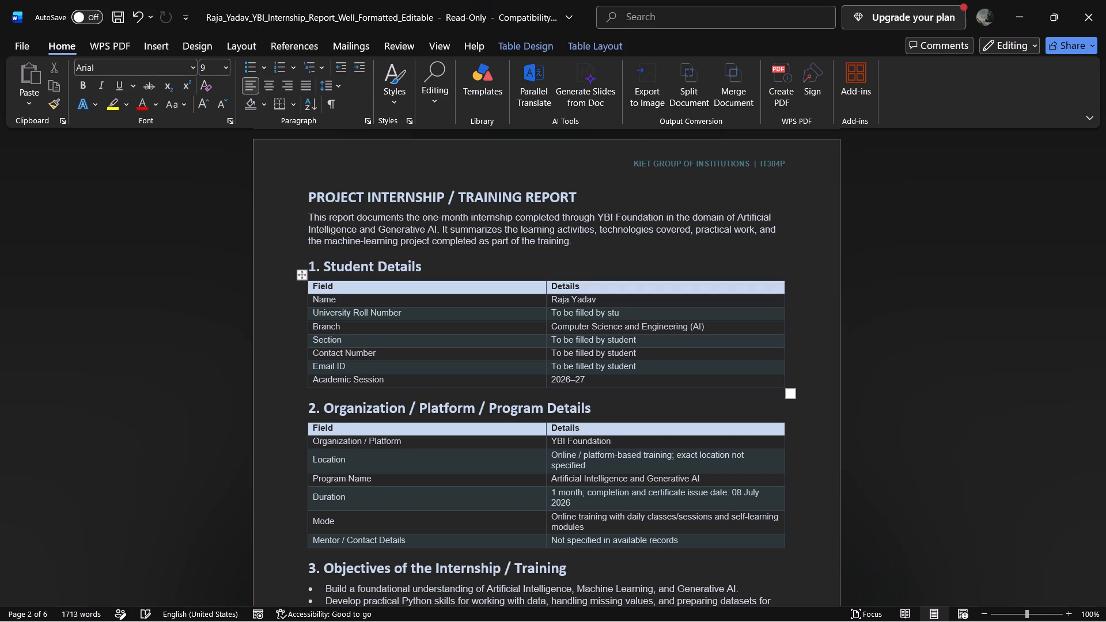
pyautogui.press('BackSpace')
pyautogui.press('BackSpace')
pyautogui.press('BackSpace')
pyautogui.press('BackSpace')
pyautogui.press('BackSpace')
pyautogui.press('BackSpace')
pyautogui.press('BackSpace')
pyautogui.press('BackSpace')
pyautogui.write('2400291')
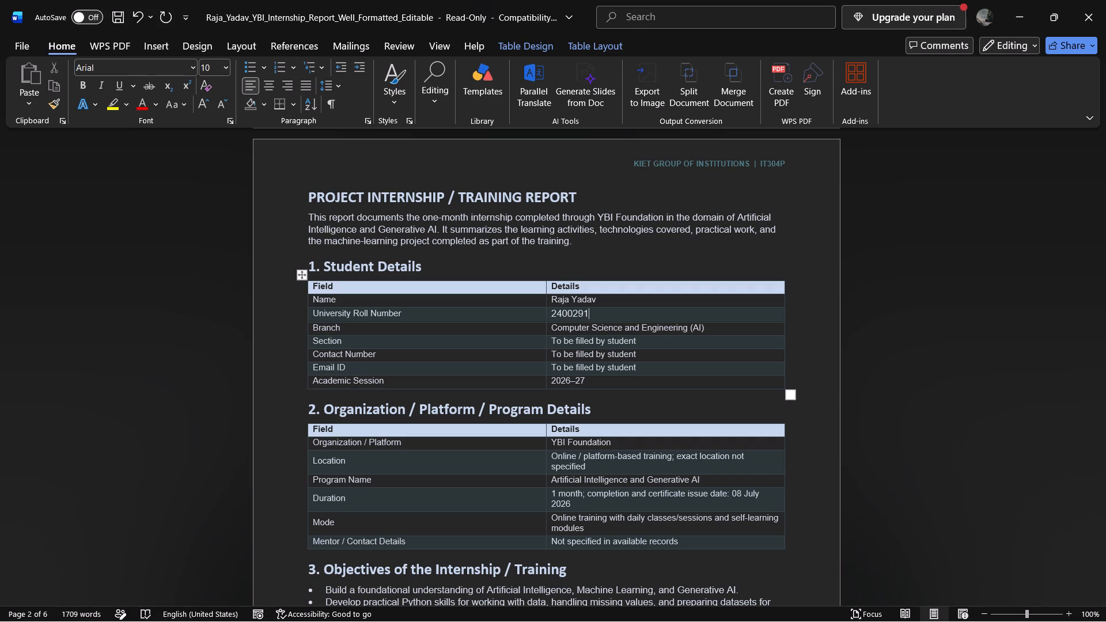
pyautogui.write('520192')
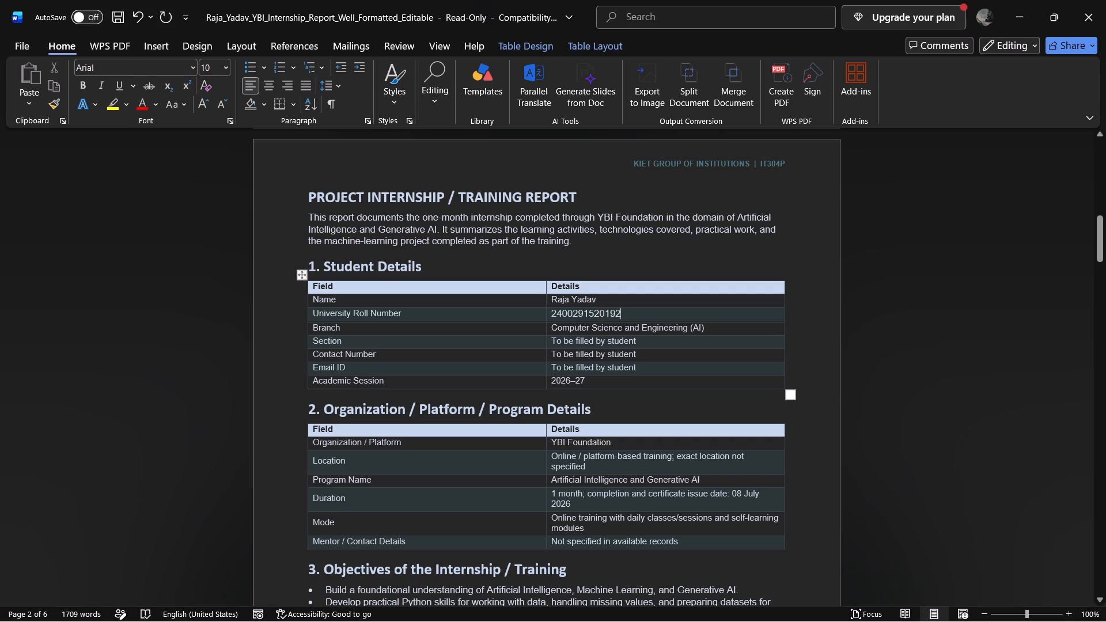
# Replace the "To be filled by student" placeholder in the Student Details table's Section row with C.
pyautogui.click(647, 340)
pyautogui.press('BackSpace')
pyautogui.press('BackSpace')
pyautogui.press('BackSpace')
pyautogui.press('BackSpace')
pyautogui.press('BackSpace')
pyautogui.press('BackSpace')
pyautogui.press('BackSpace')
pyautogui.press('BackSpace')
pyautogui.press('BackSpace')
pyautogui.press('BackSpace')
pyautogui.press('BackSpace')
pyautogui.press('BackSpace')
pyautogui.press('BackSpace')
pyautogui.press('BackSpace')
pyautogui.press('BackSpace')
pyautogui.press('BackSpace')
pyautogui.press('BackSpace')
pyautogui.press('BackSpace')
pyautogui.press('BackSpace')
pyautogui.press('BackSpace')
pyautogui.press('BackSpace')
pyautogui.press('BackSpace')
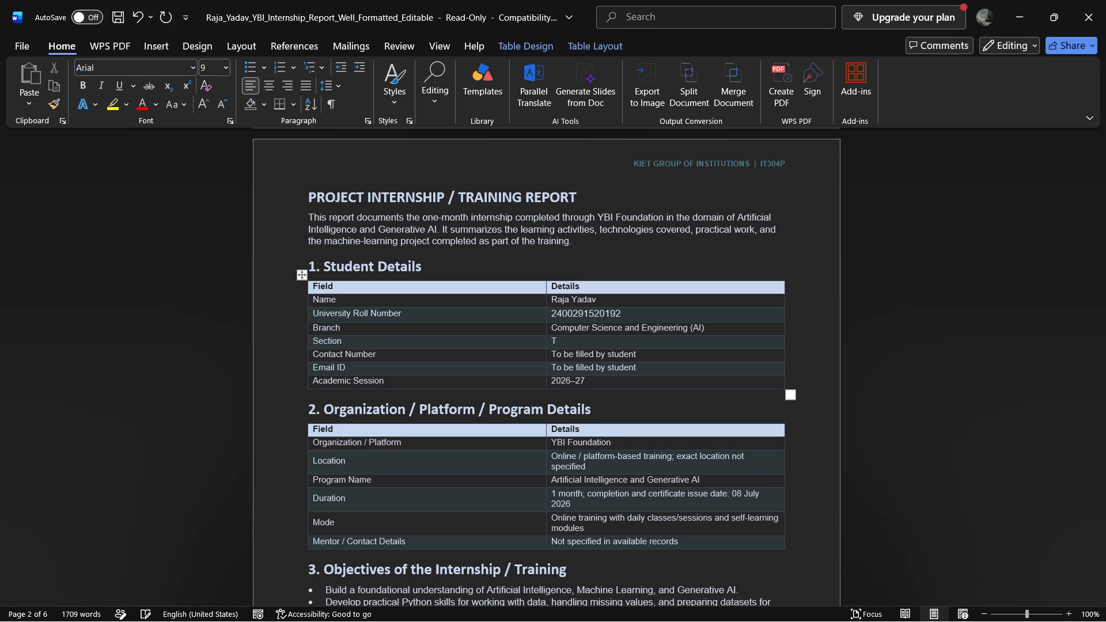
pyautogui.press('BackSpace')
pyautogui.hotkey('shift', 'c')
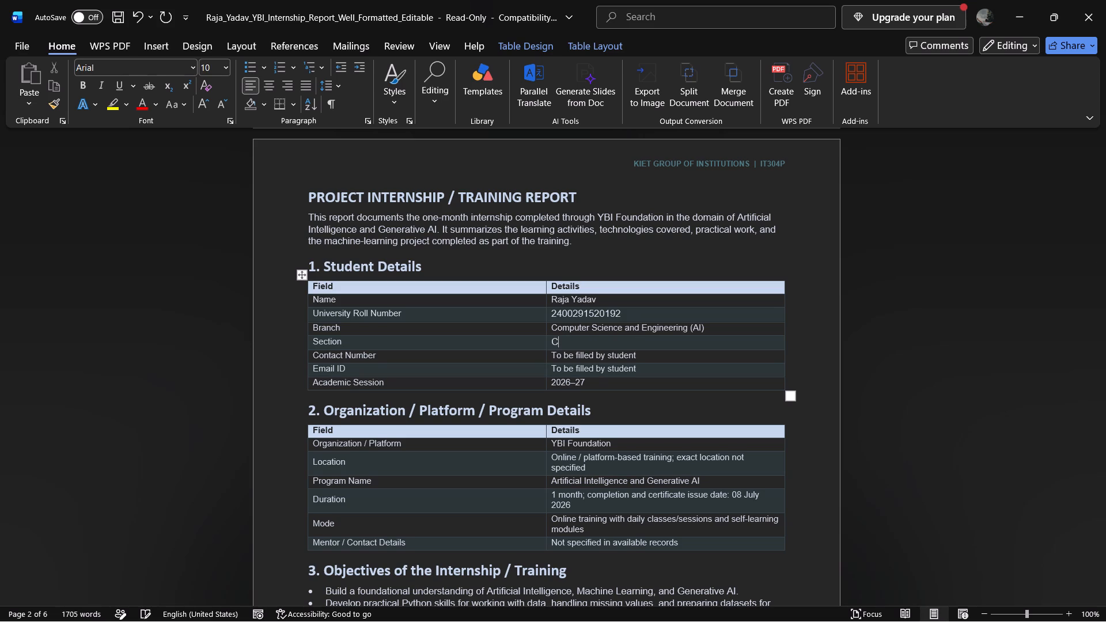
# Place the text cursor at the end of the Contact Number placeholder in the Student Details table.
pyautogui.click(646, 355)
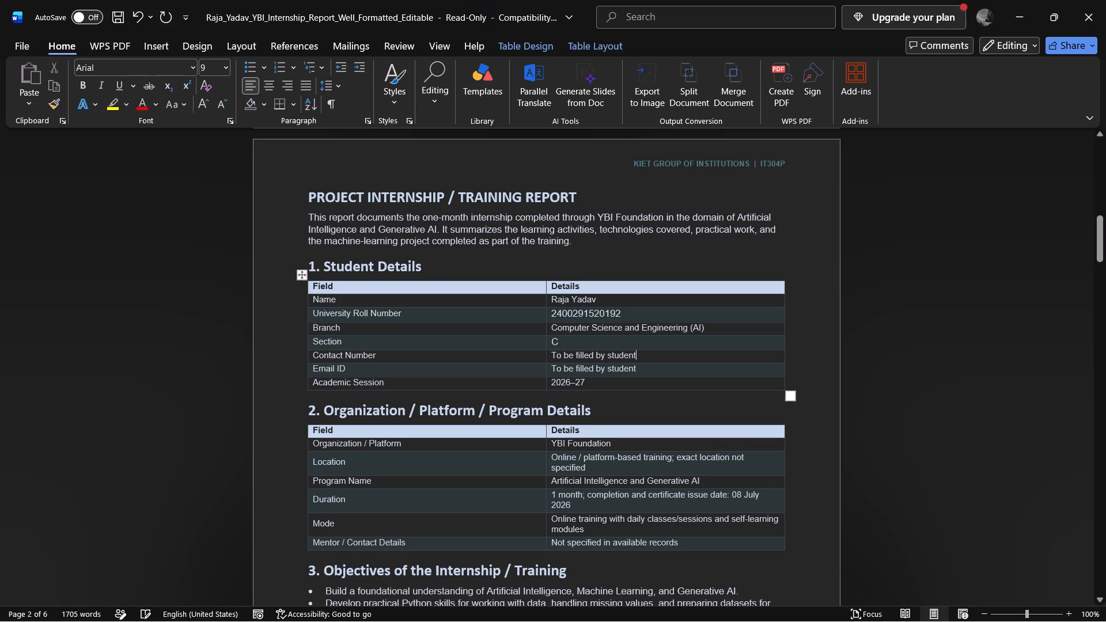
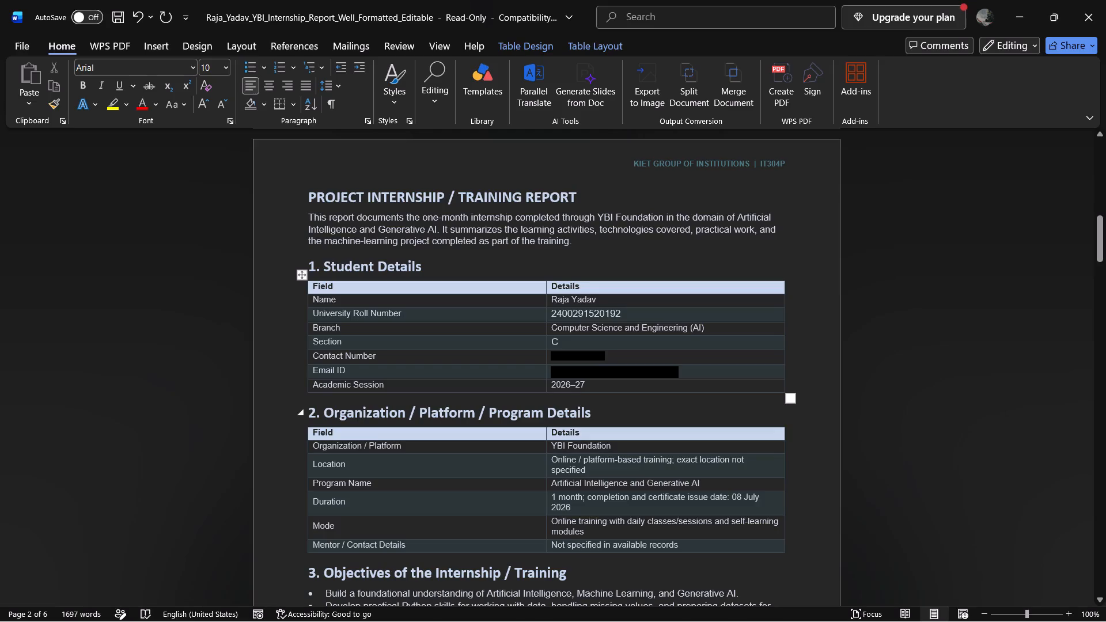
# Shorten the Location entry in the Organization / Platform / Program Details table to "Online / platform-based training".
pyautogui.scroll(-1, 729, 409)
pyautogui.click(809, 472)
pyautogui.click(596, 469)
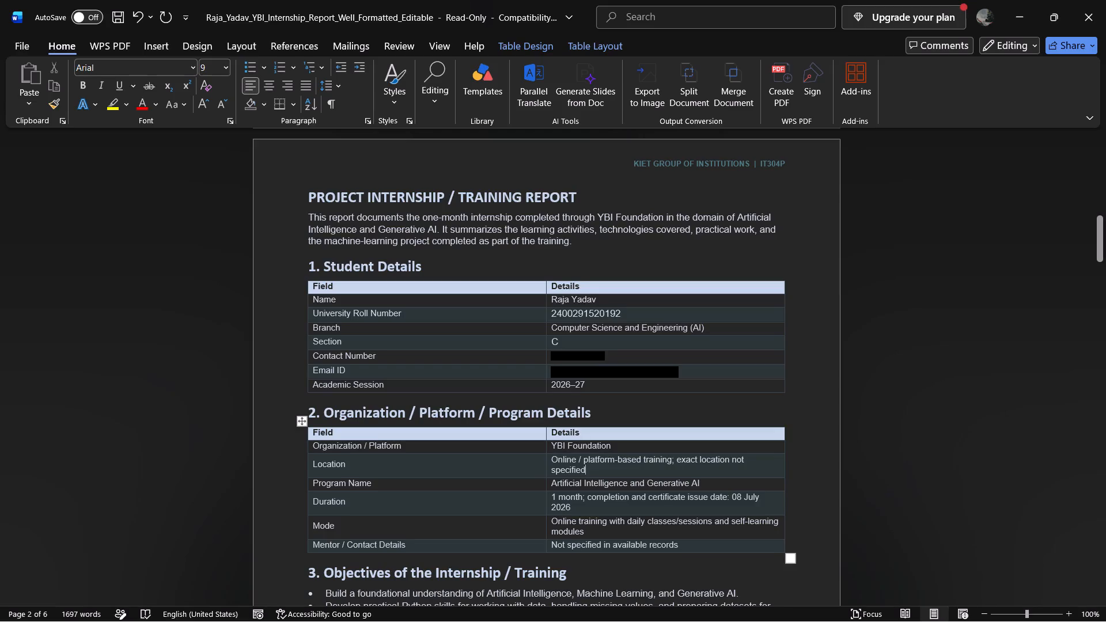
pyautogui.press('BackSpace')
pyautogui.press('BackSpace')
pyautogui.press('BackSpace')
pyautogui.press('BackSpace')
pyautogui.press('BackSpace')
pyautogui.press('BackSpace')
pyautogui.press('BackSpace')
pyautogui.press('BackSpace')
pyautogui.press('BackSpace')
pyautogui.press('BackSpace')
pyautogui.press('BackSpace')
pyautogui.press('BackSpace')
pyautogui.press('BackSpace')
pyautogui.press('BackSpace')
pyautogui.press('BackSpace')
pyautogui.press('BackSpace')
pyautogui.press('BackSpace')
pyautogui.press('BackSpace')
pyautogui.press('BackSpace')
pyautogui.press('BackSpace')
pyautogui.press('BackSpace')
pyautogui.press('BackSpace')
pyautogui.press('BackSpace')
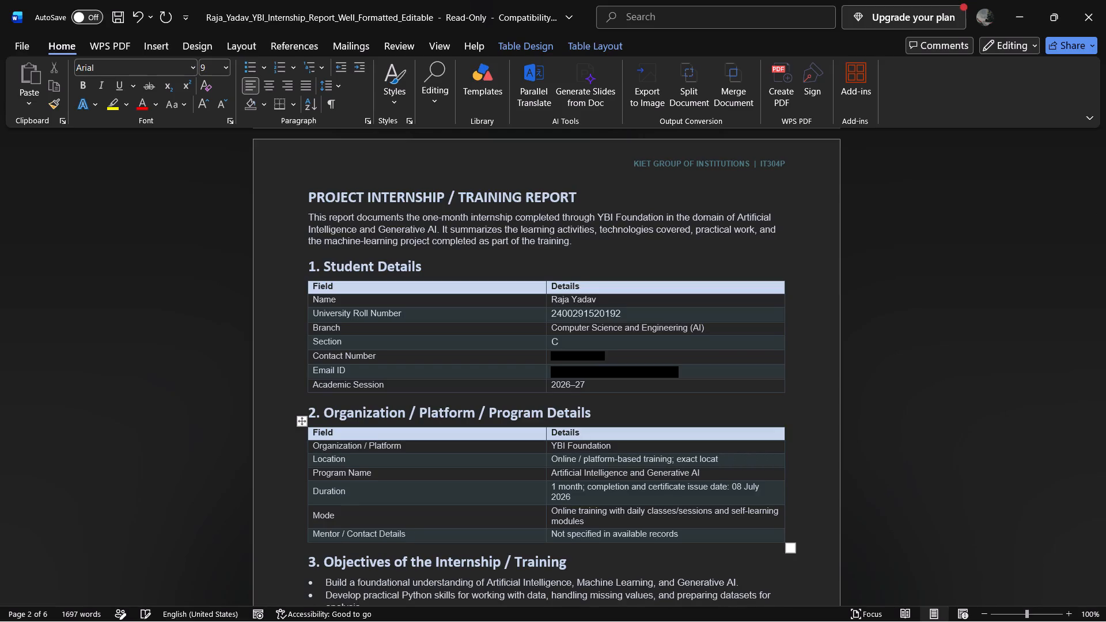
pyautogui.press('BackSpace')
pyautogui.press('BackSpace')
pyautogui.press('BackSpace')
pyautogui.press('BackSpace')
pyautogui.press('BackSpace')
pyautogui.press('BackSpace')
pyautogui.press('BackSpace')
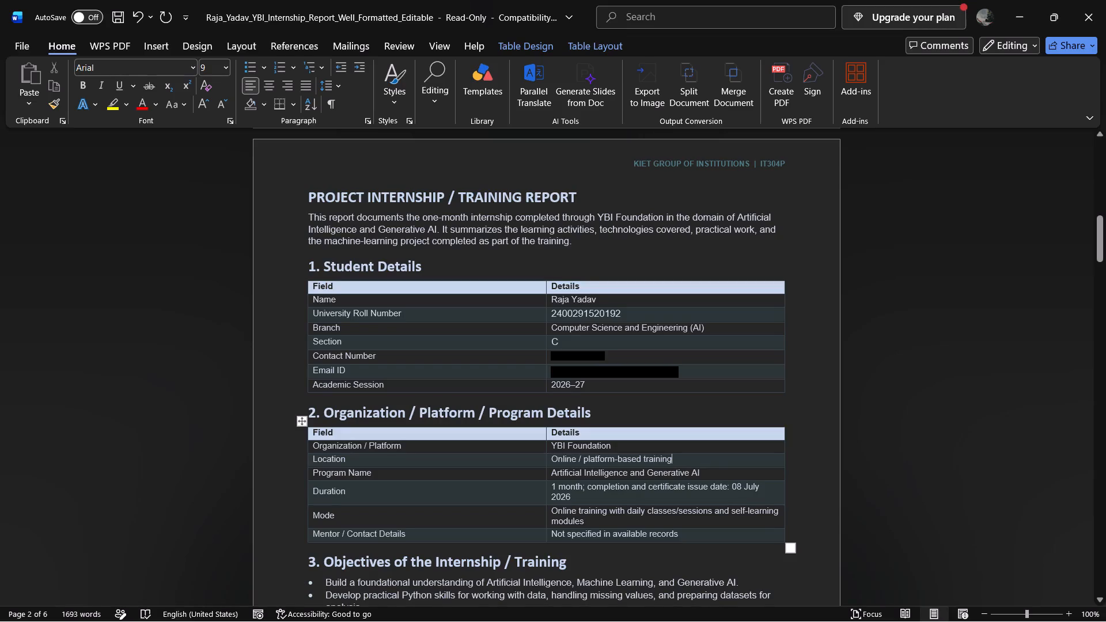
# Remove "classes/" from the Mode entry so it reads "Online training with daily sessions and self-learning modules".
pyautogui.click(677, 511)
pyautogui.press('BackSpace')
pyautogui.press('BackSpace')
pyautogui.press('BackSpace')
pyautogui.press('BackSpace')
pyautogui.press('BackSpace')
pyautogui.press('BackSpace')
pyautogui.press('BackSpace')
pyautogui.press('BackSpace')
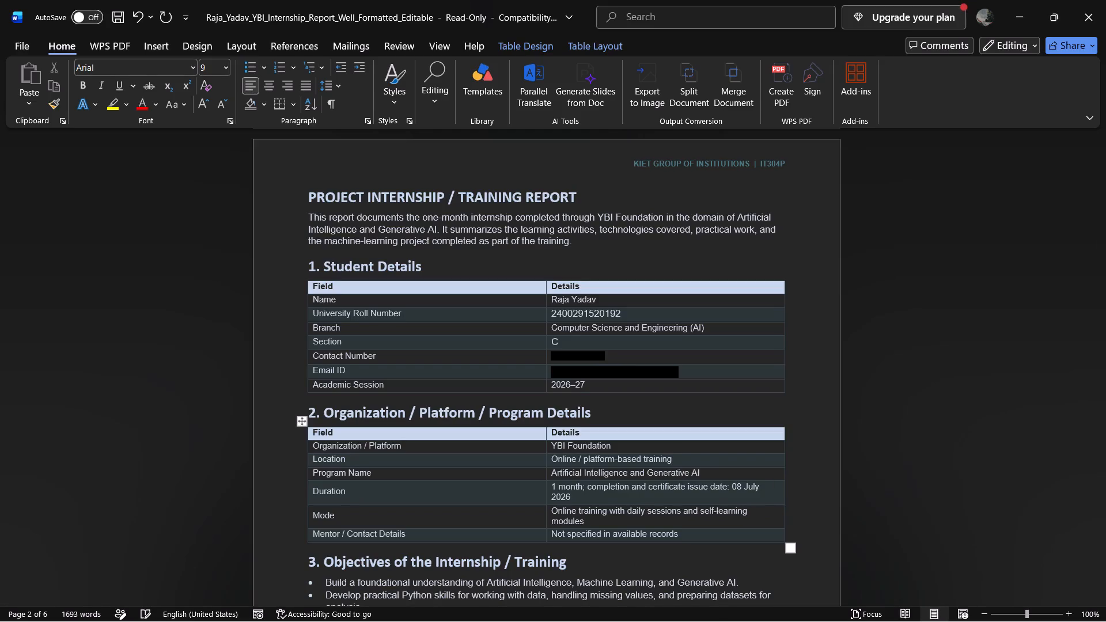
pyautogui.press('BackSpace')
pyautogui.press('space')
# Replace the "Not specified in available records" text in the Mentor / Contact Details row with the mentor's title and name.
pyautogui.click(679, 538)
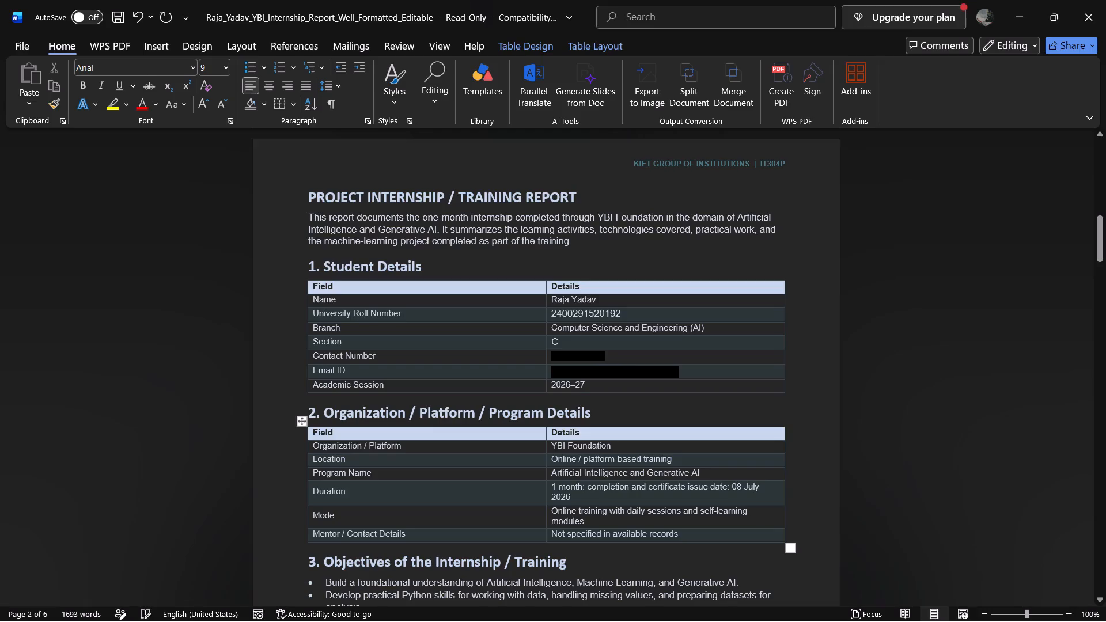
pyautogui.press('BackSpace')
pyautogui.press('BackSpace')
pyautogui.press('BackSpace')
pyautogui.press('BackSpace')
pyautogui.press('BackSpace')
pyautogui.press('BackSpace')
pyautogui.press('BackSpace')
pyautogui.press('BackSpace')
pyautogui.press('BackSpace')
pyautogui.press('BackSpace')
pyautogui.press('BackSpace')
pyautogui.press('BackSpace')
pyautogui.press('BackSpace')
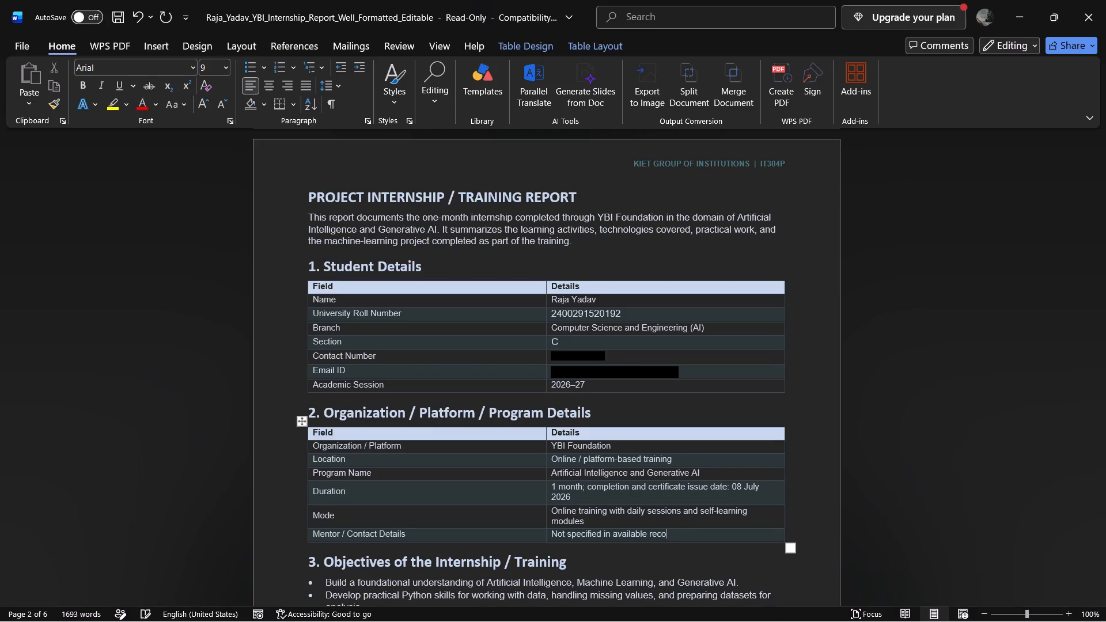
pyautogui.press('BackSpace')
pyautogui.press('BackSpace')
pyautogui.press('BackSpace')
pyautogui.press('BackSpace')
pyautogui.press('BackSpace')
pyautogui.press('BackSpace')
pyautogui.press('BackSpace')
pyautogui.press('BackSpace')
pyautogui.press('BackSpace')
pyautogui.press('BackSpace')
pyautogui.press('BackSpace')
pyautogui.press('BackSpace')
pyautogui.press('BackSpace')
pyautogui.press('BackSpace')
pyautogui.press('BackSpace')
pyautogui.press('BackSpace')
pyautogui.press('BackSpace')
pyautogui.press('BackSpace')
pyautogui.press('BackSpace')
pyautogui.press('BackSpace')
pyautogui.press('BackSpace')
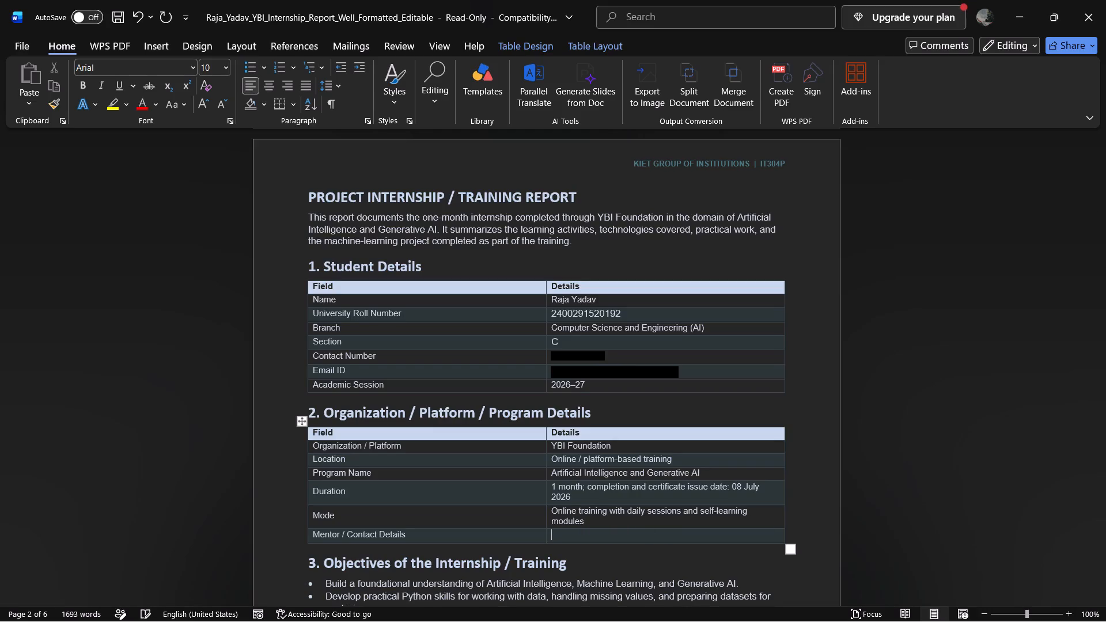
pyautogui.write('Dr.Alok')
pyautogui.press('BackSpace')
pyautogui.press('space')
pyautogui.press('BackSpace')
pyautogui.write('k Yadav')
# Read through the internship objectives, work description, project workflow and technologies sections for wording that needs correcting.
pyautogui.scroll(-1, 679, 538)
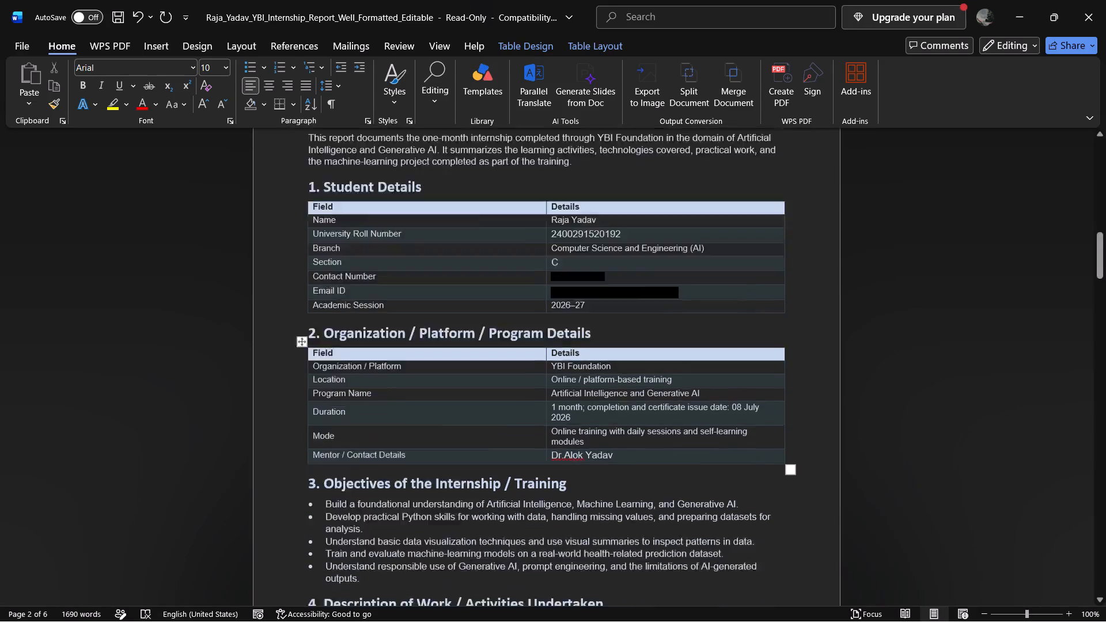
pyautogui.scroll(-1, 679, 538)
pyautogui.click(801, 467)
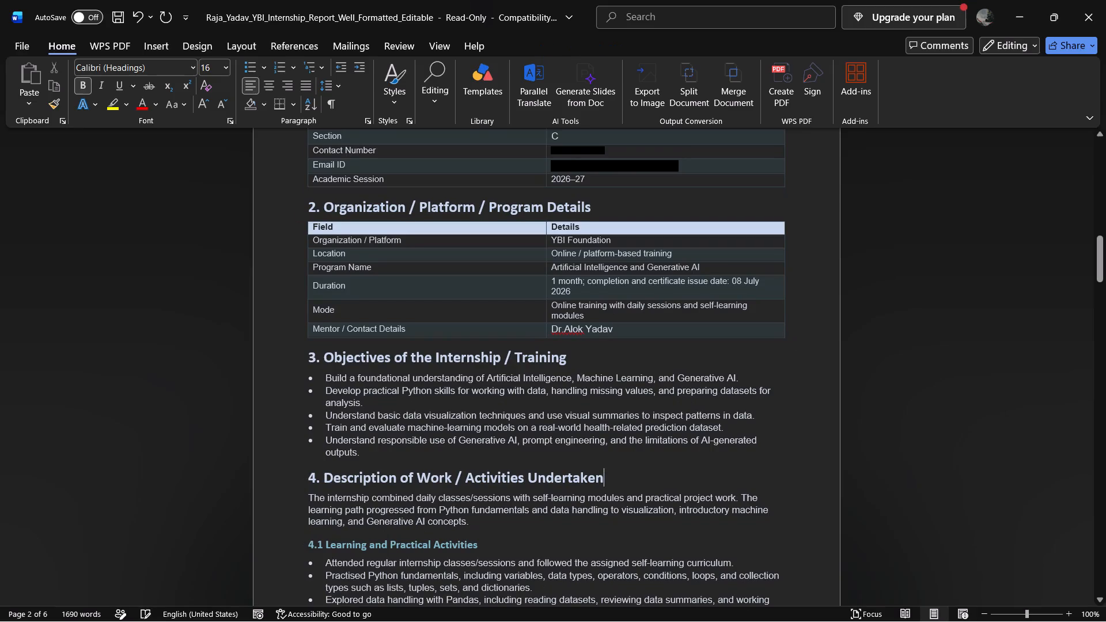
pyautogui.click(574, 364)
pyautogui.scroll(-2, 928, 432)
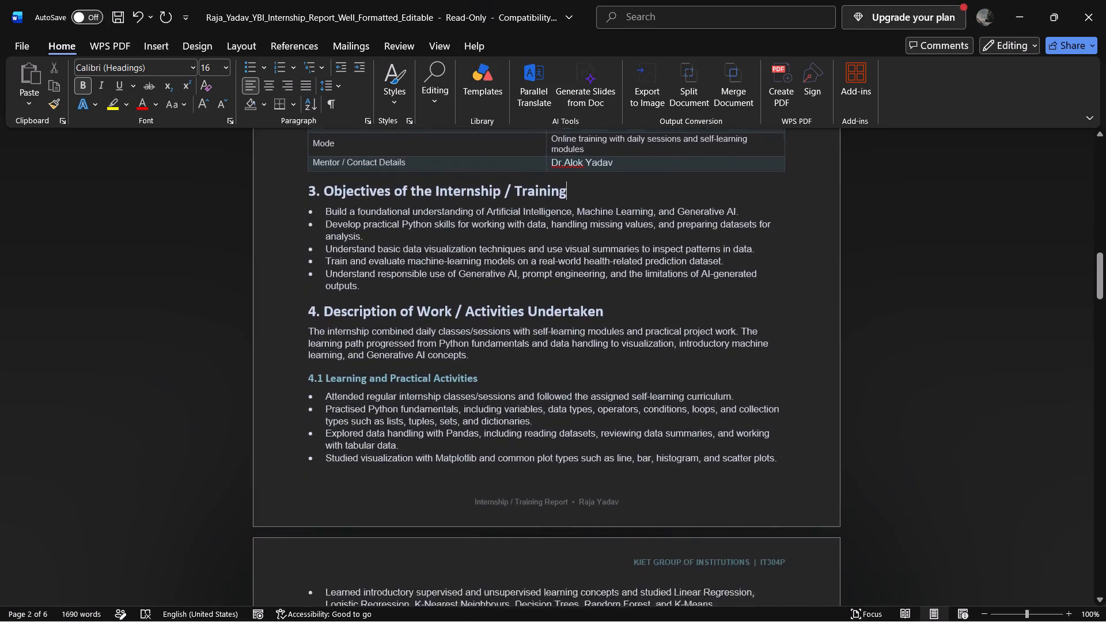
pyautogui.scroll(-2, 928, 432)
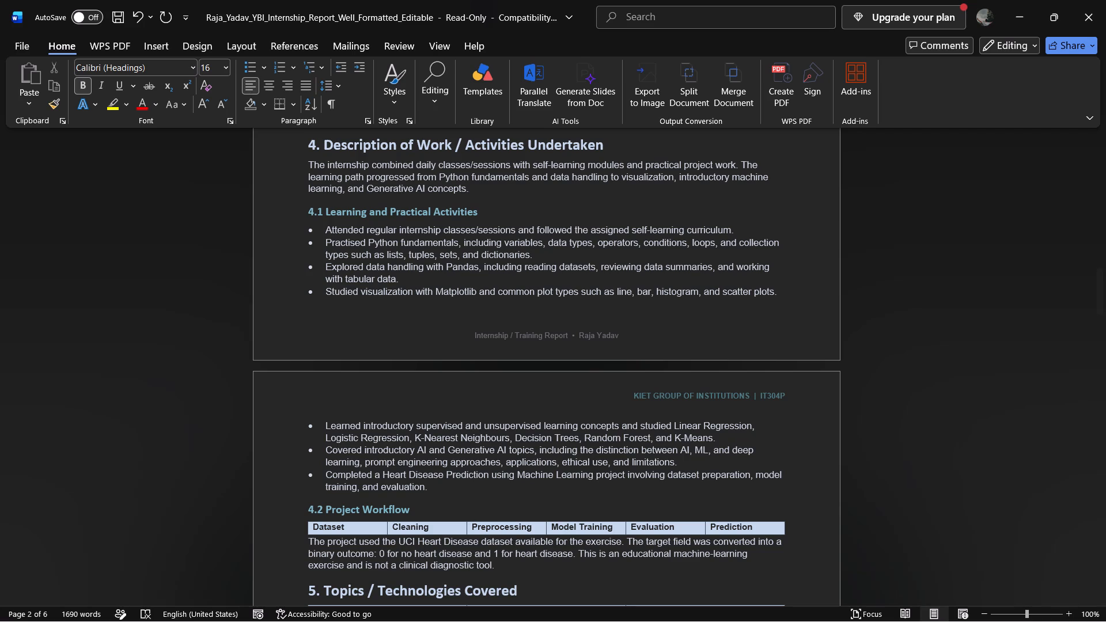
pyautogui.scroll(1, 928, 432)
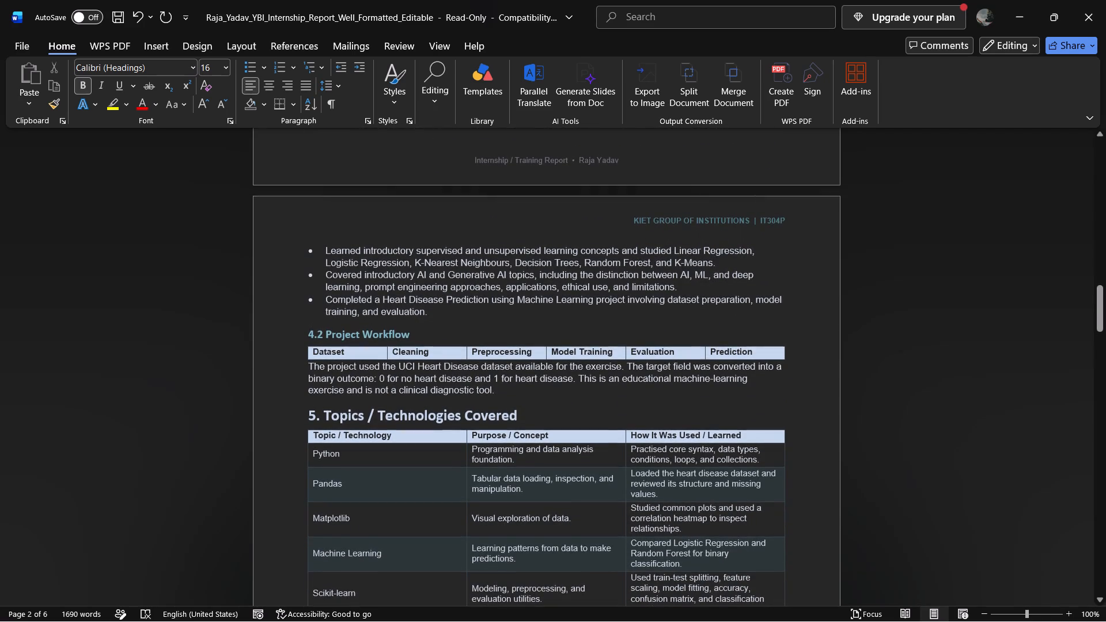
pyautogui.scroll(2, 928, 432)
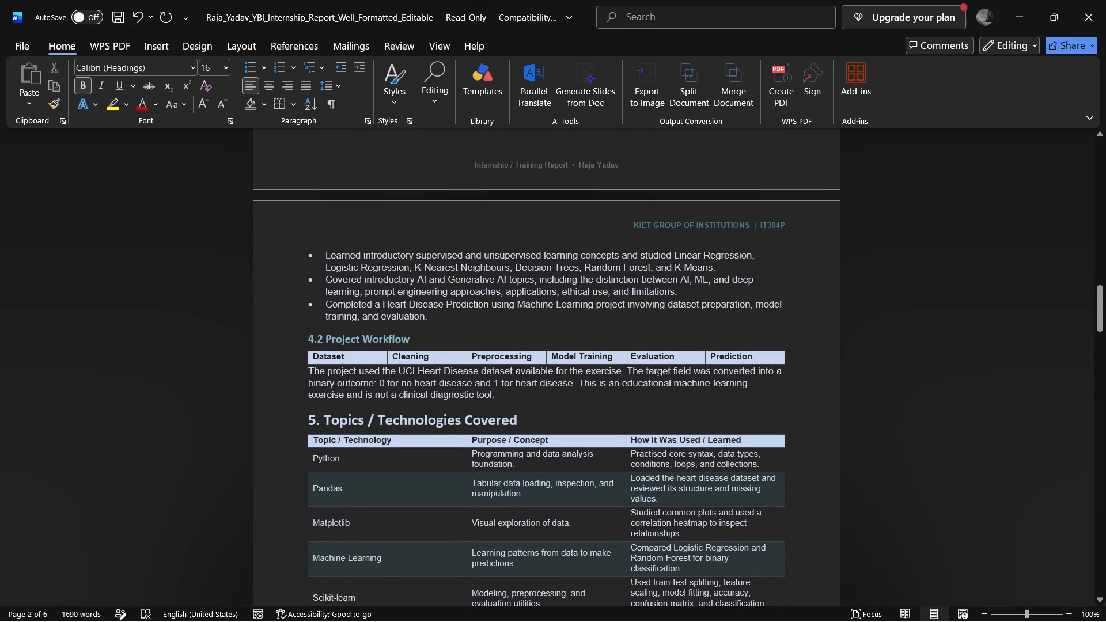
pyautogui.scroll(3, 928, 432)
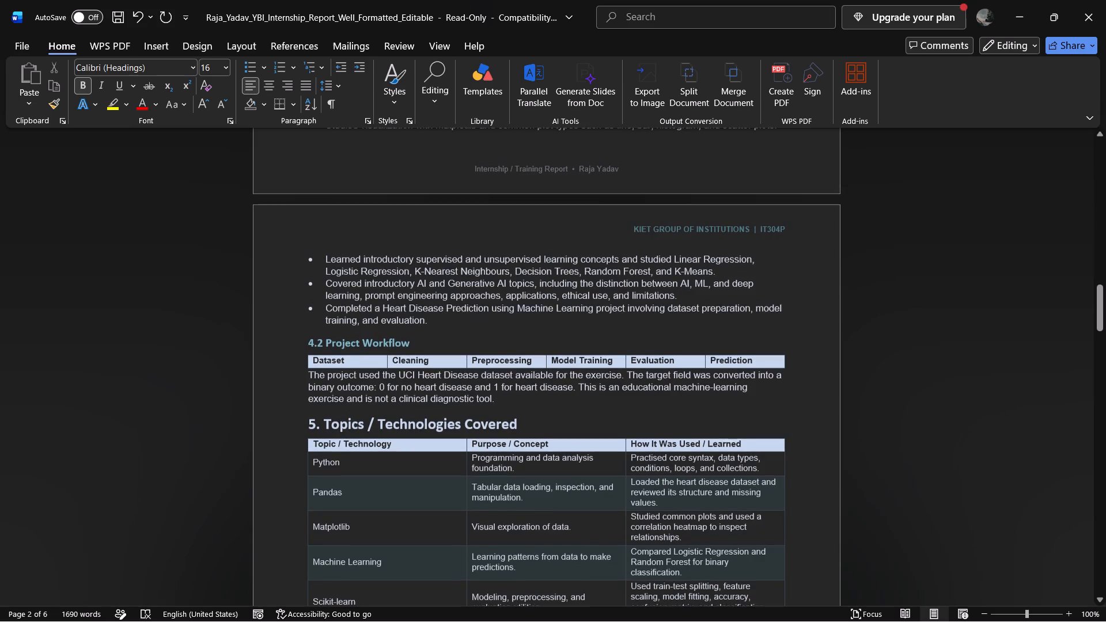
pyautogui.scroll(2, 928, 432)
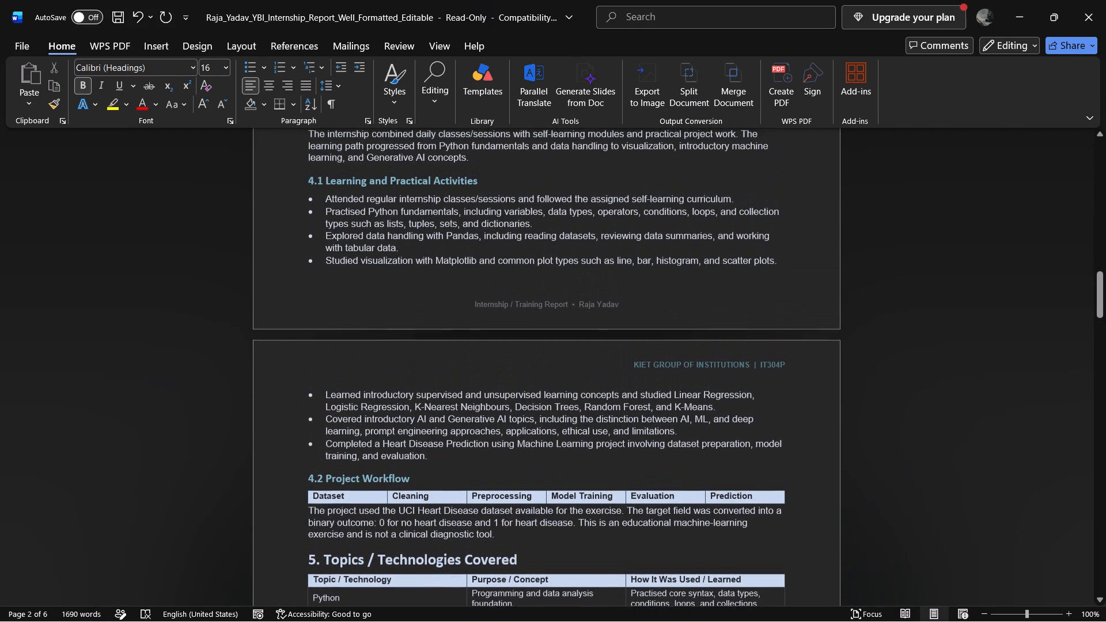
pyautogui.scroll(2, 928, 432)
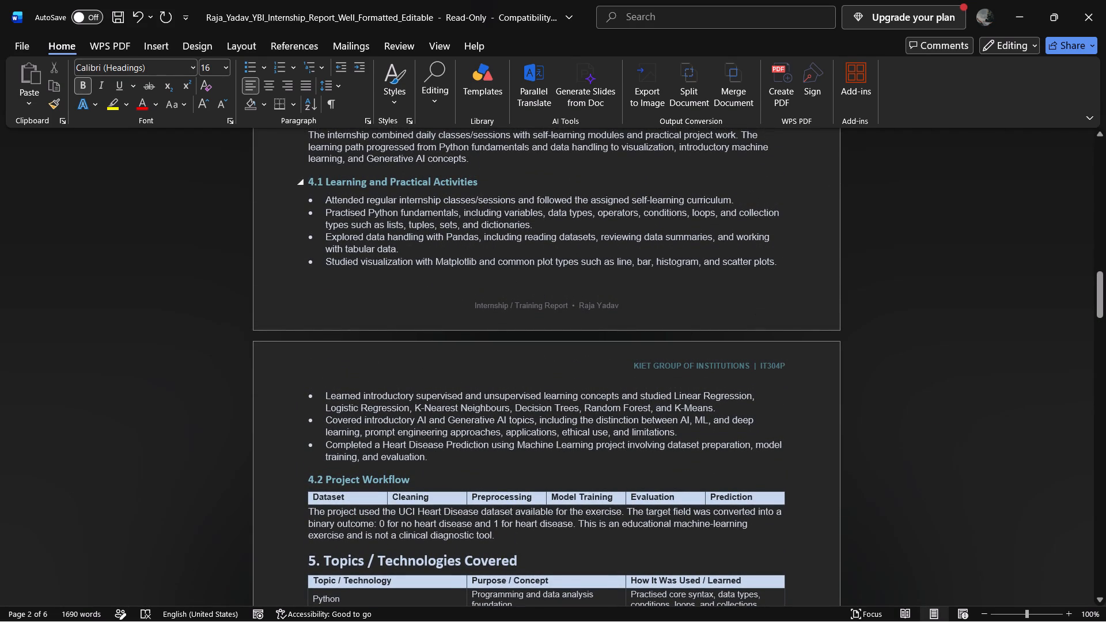
# Delete "classes/" from the first bullet under 4.1 Learning and Practical Activities, leaving "Attended regular internship sessions".
pyautogui.click(479, 201)
pyautogui.press('BackSpace')
pyautogui.press('BackSpace')
pyautogui.press('BackSpace')
pyautogui.press('BackSpace')
pyautogui.press('BackSpace')
pyautogui.press('BackSpace')
pyautogui.press('BackSpace')
pyautogui.press('BackSpace')
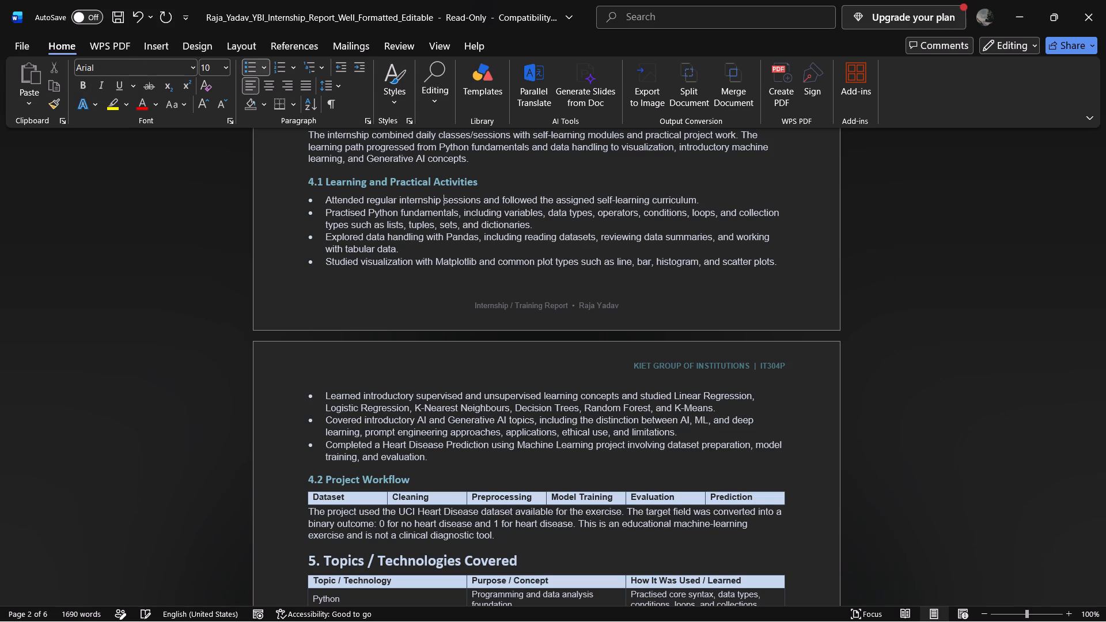
# Read through the project workflow, topics and technologies table, and skills and experience sections for wording that needs correcting.
pyautogui.scroll(-4, 479, 201)
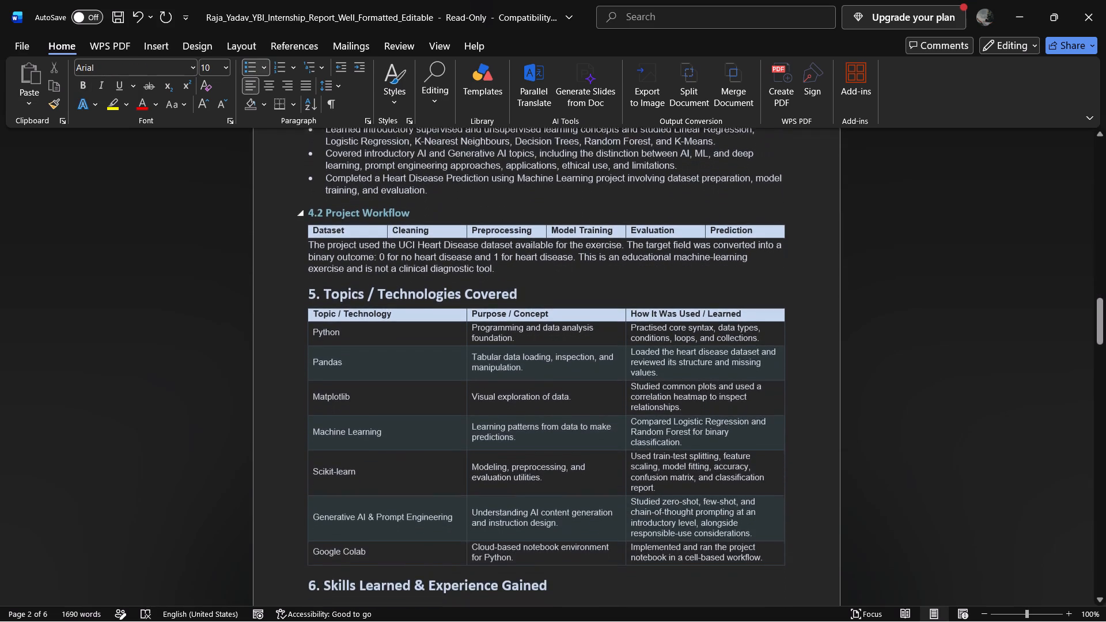
pyautogui.scroll(-4, 479, 201)
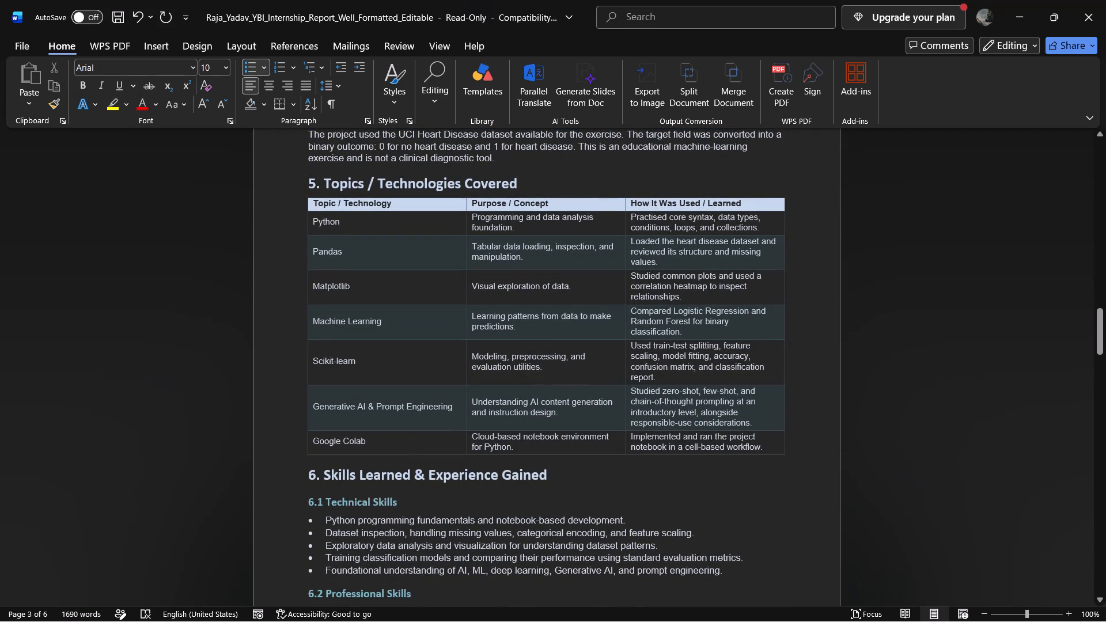
pyautogui.scroll(-2, 479, 201)
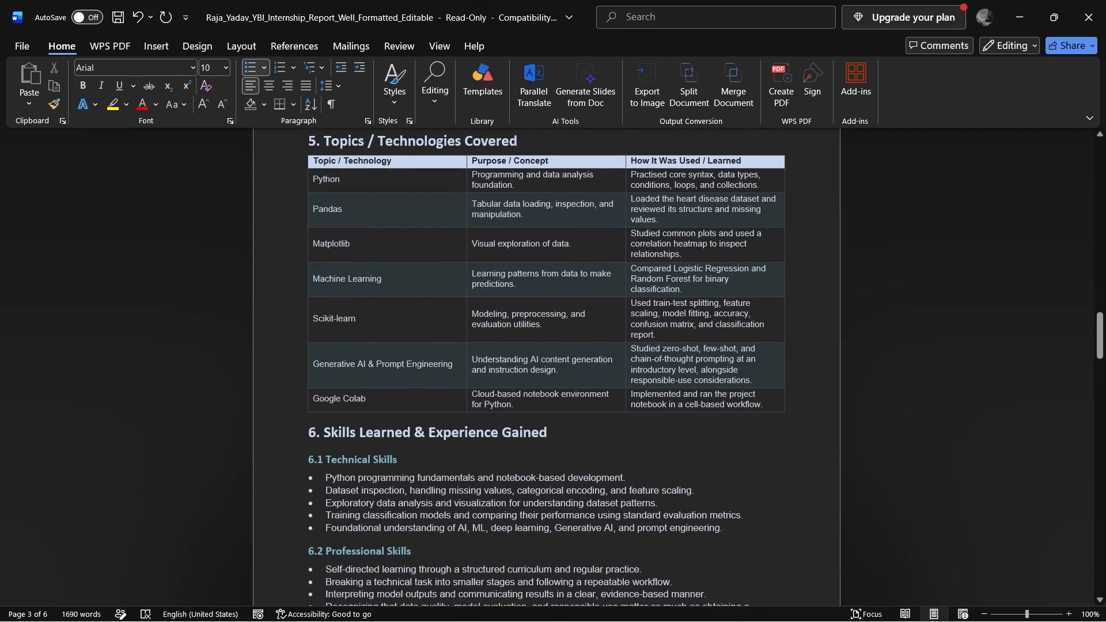
pyautogui.scroll(-2, 479, 201)
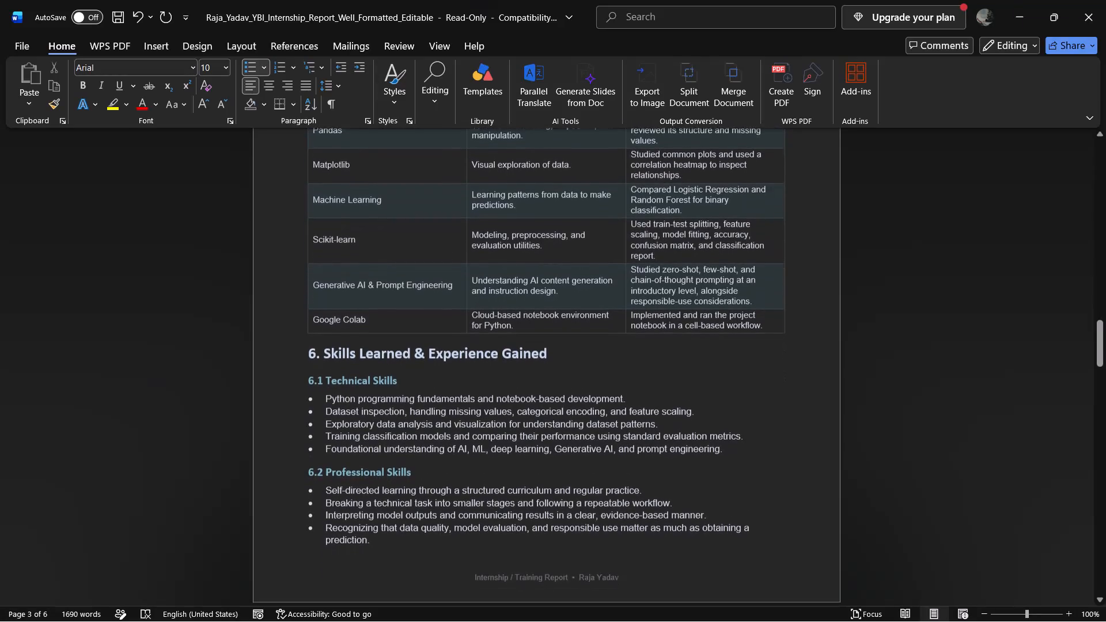
pyautogui.scroll(-1, 479, 201)
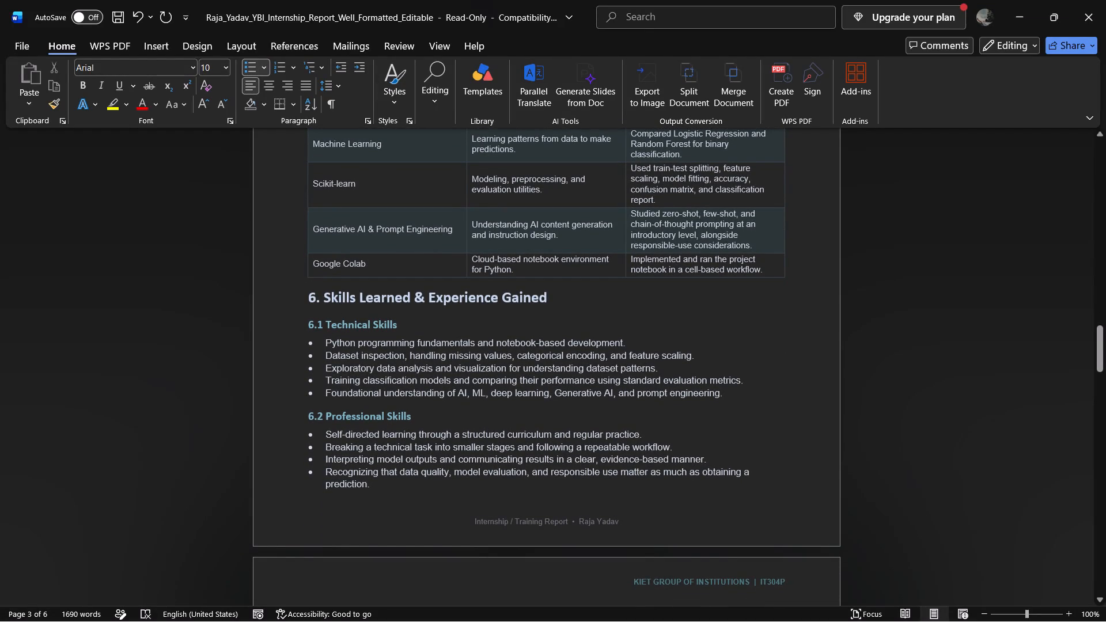
pyautogui.scroll(-4, 479, 201)
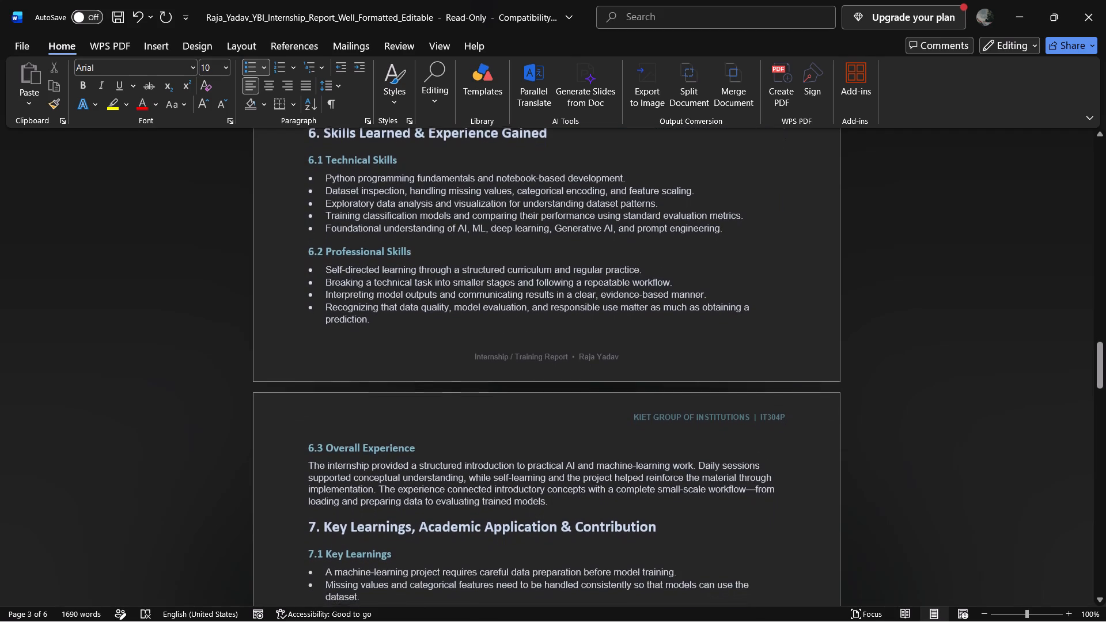
pyautogui.scroll(-4, 479, 201)
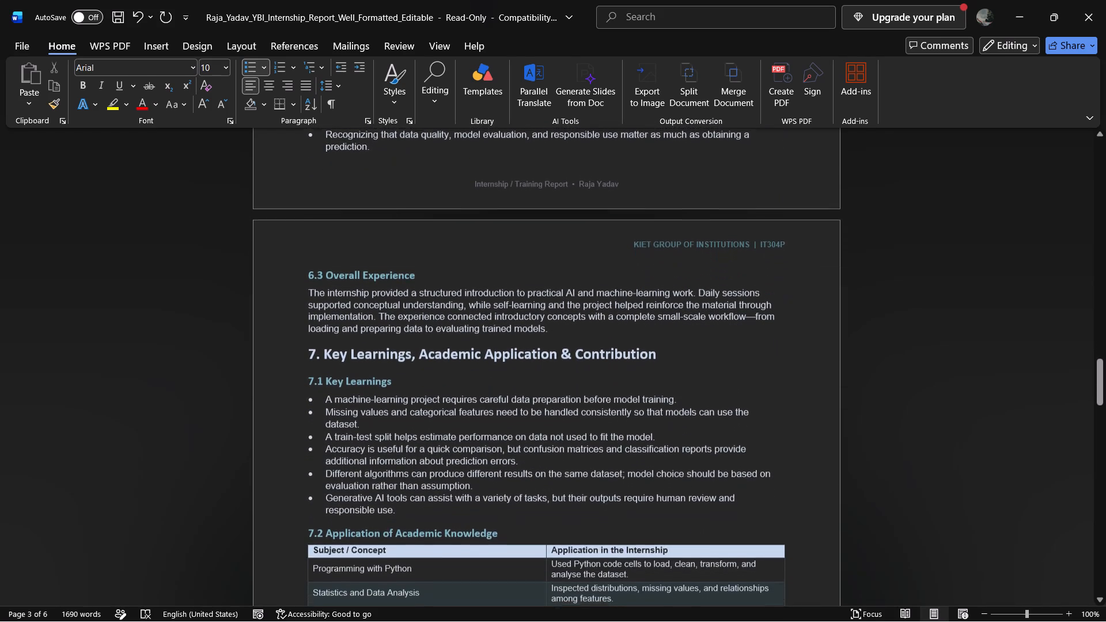
# Review section 7 on key learnings, application of academic knowledge and individual contribution for wording that needs correcting.
pyautogui.scroll(-4, 479, 201)
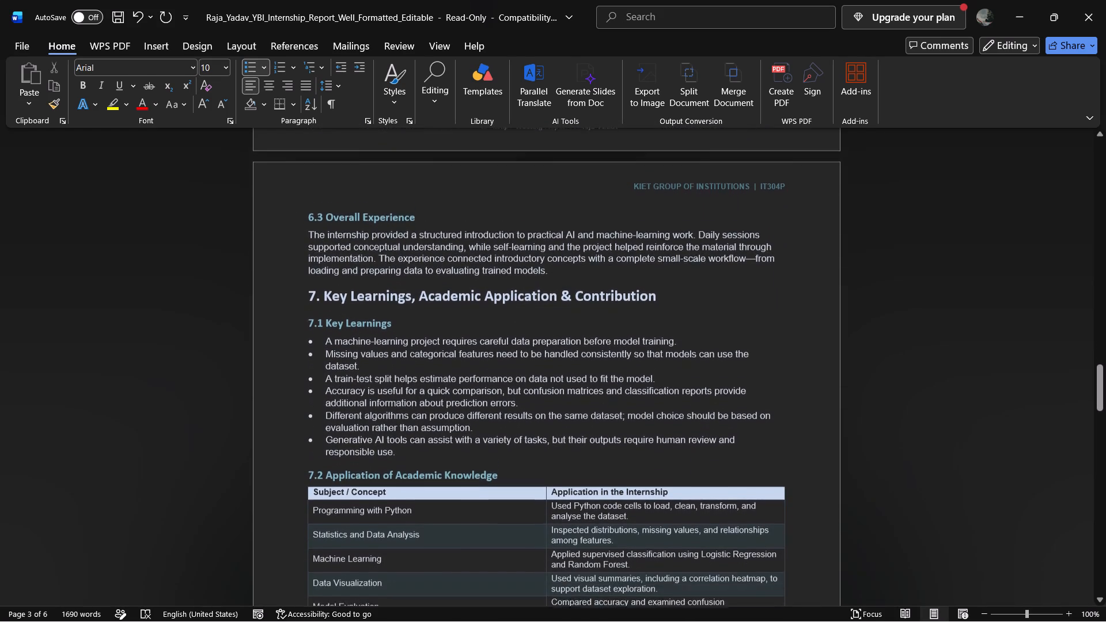
pyautogui.scroll(-1, 479, 201)
pyautogui.scroll(1, 479, 201)
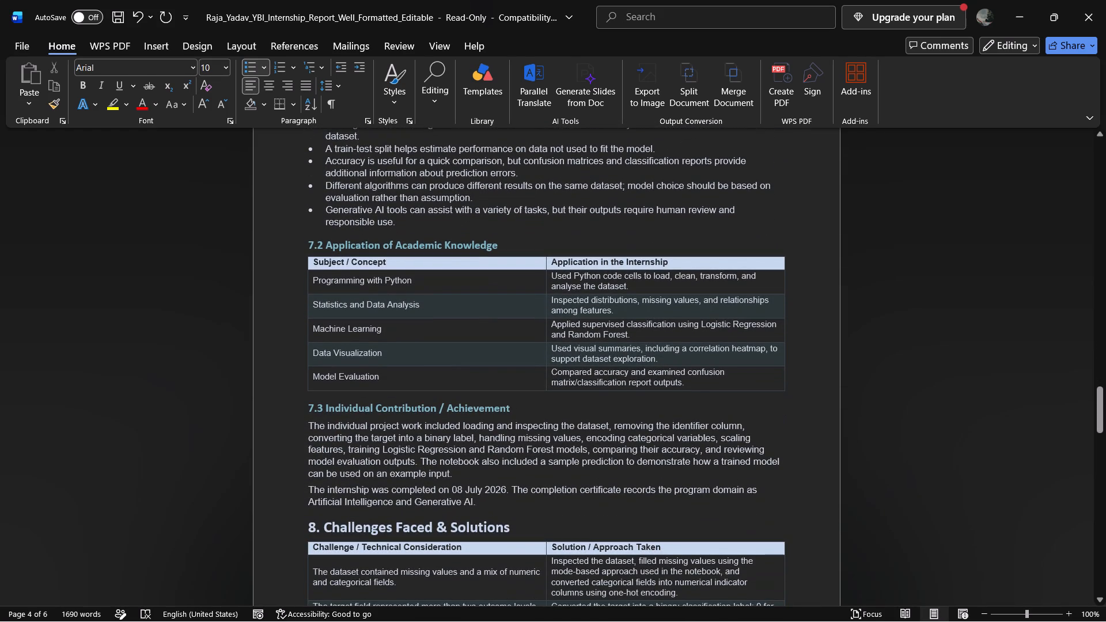
pyautogui.scroll(2, 481, 225)
pyautogui.scroll(-1, 495, 229)
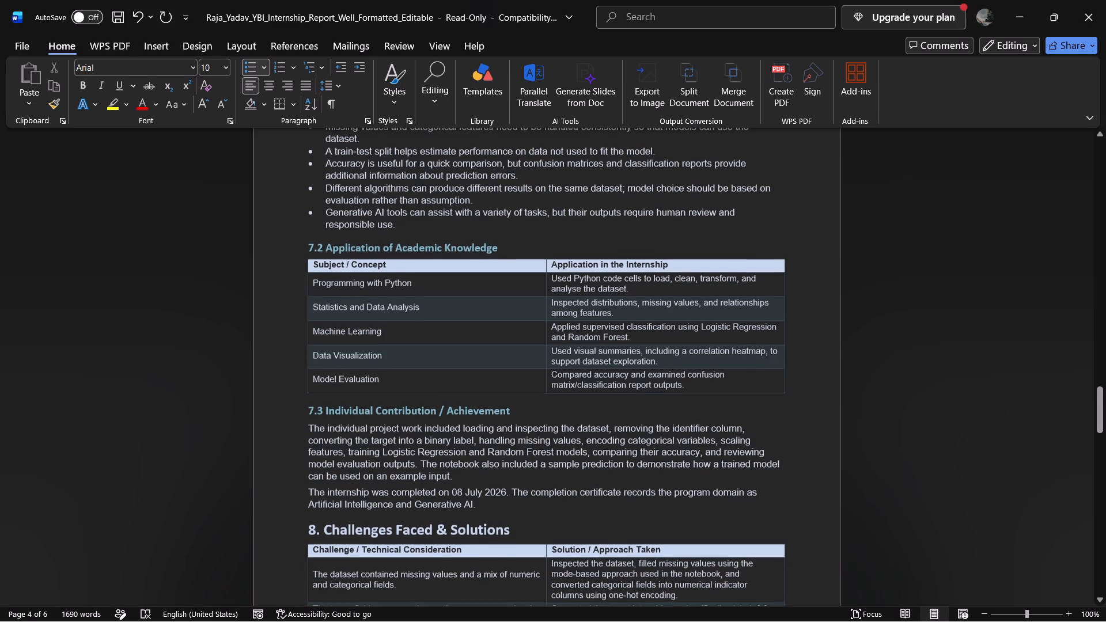
pyautogui.scroll(-1, 495, 229)
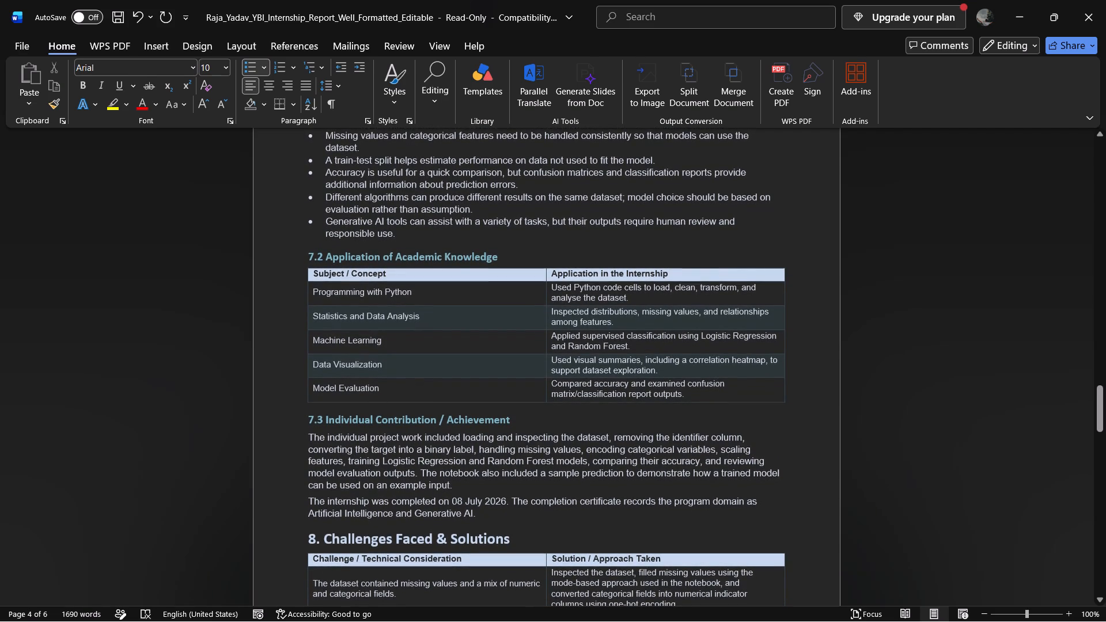
pyautogui.scroll(-8, 495, 229)
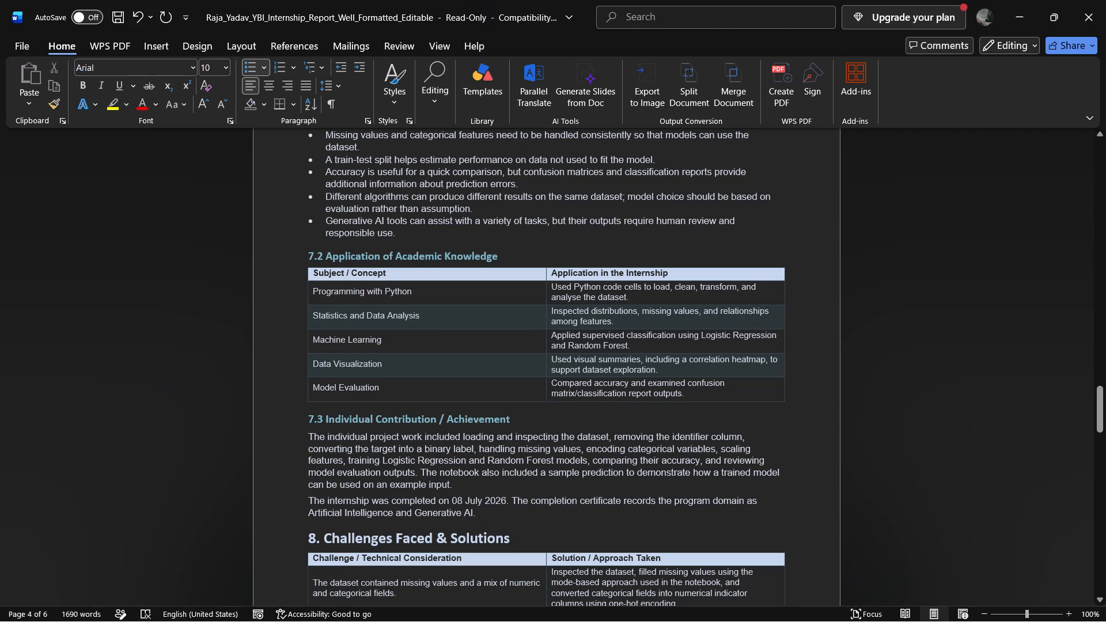
pyautogui.scroll(-1, 495, 229)
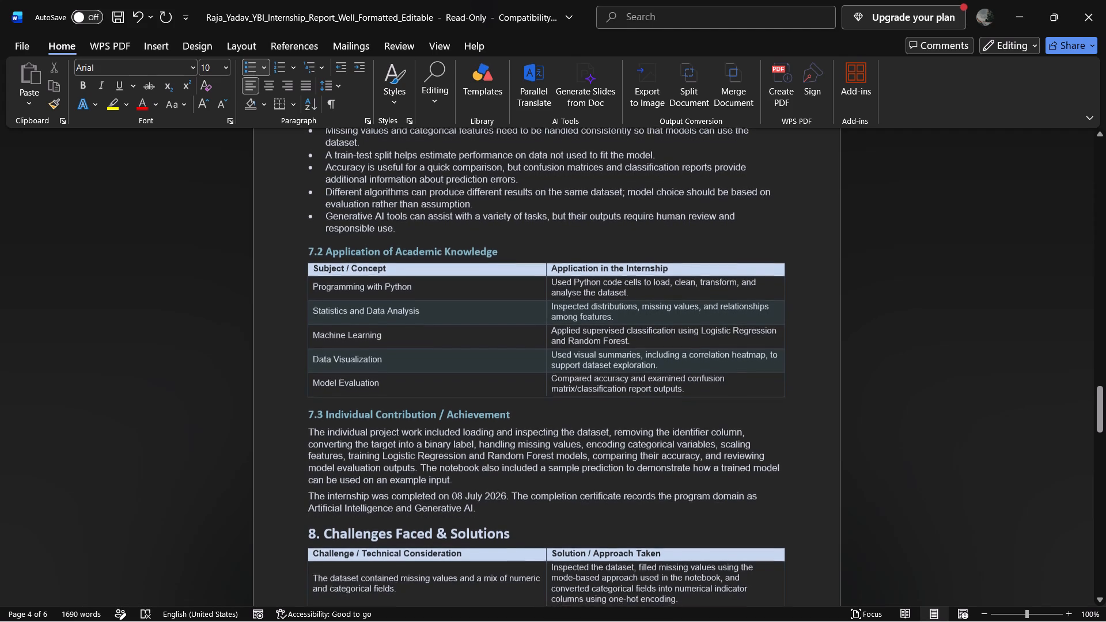
pyautogui.scroll(-1, 495, 229)
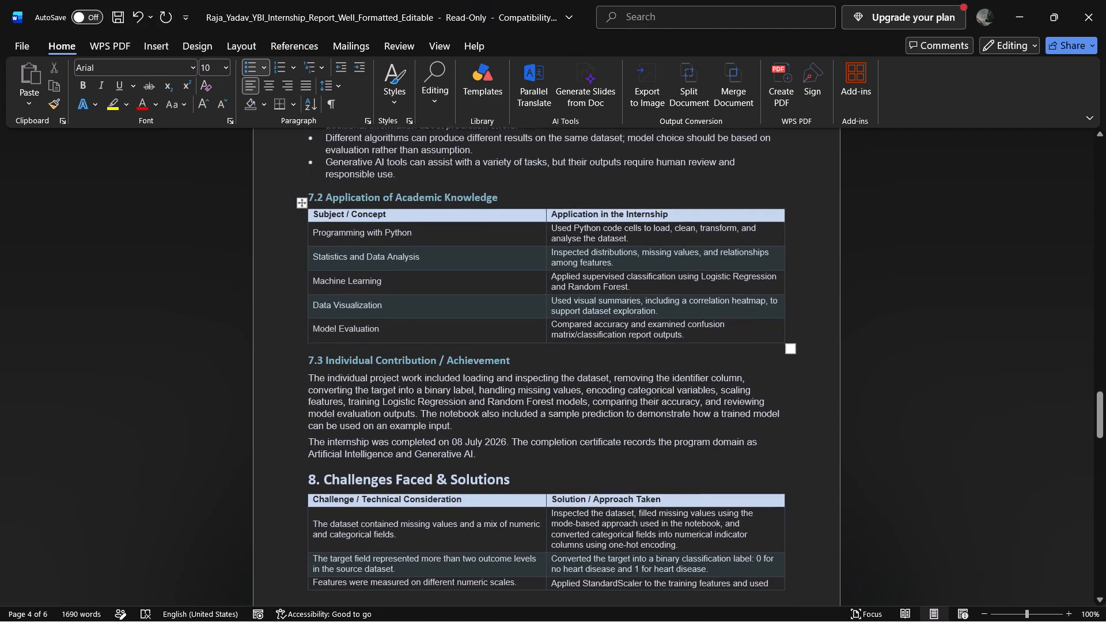
pyautogui.scroll(-1, 495, 229)
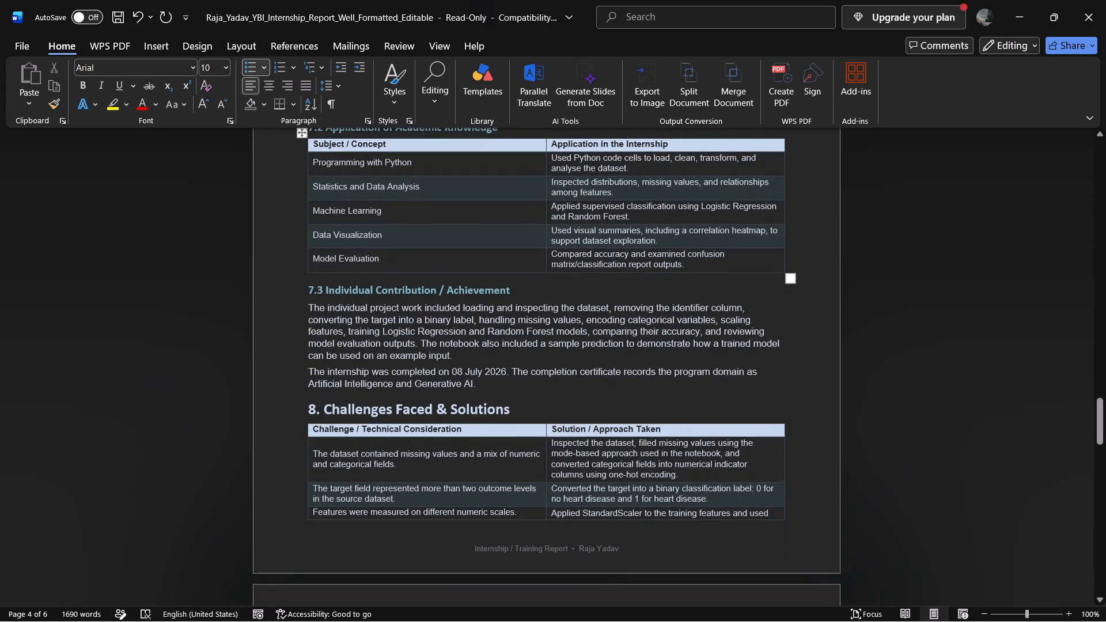
# Read through sections 8 to 11, covering challenges, outcomes, conclusion and references, for wording that needs correcting.
pyautogui.scroll(-3, 495, 229)
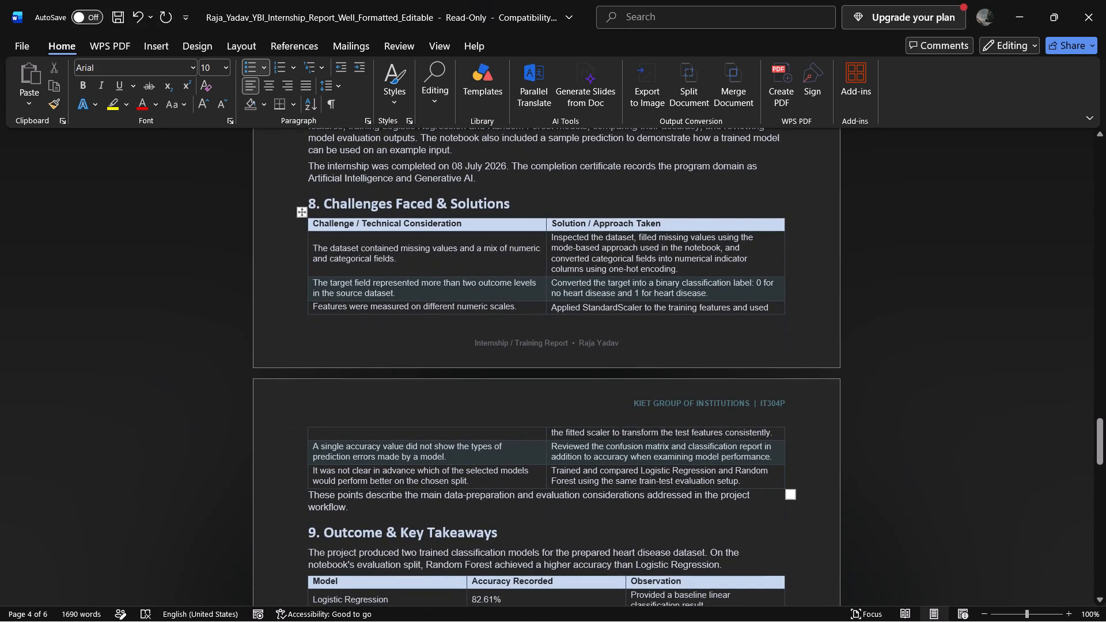
pyautogui.scroll(-6, 495, 229)
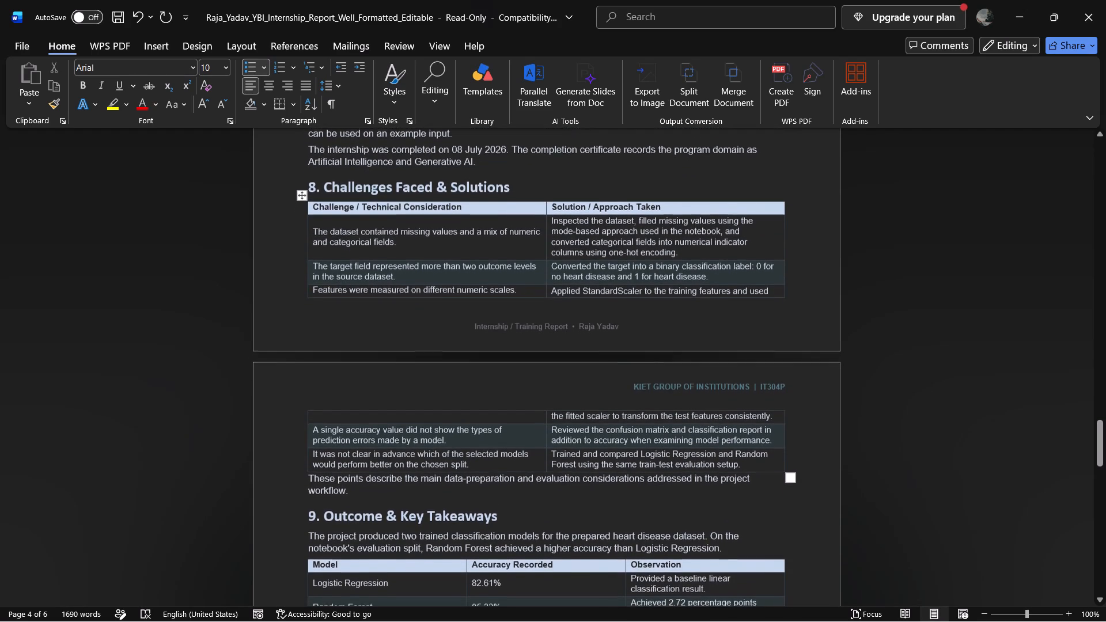
pyautogui.scroll(-4, 495, 229)
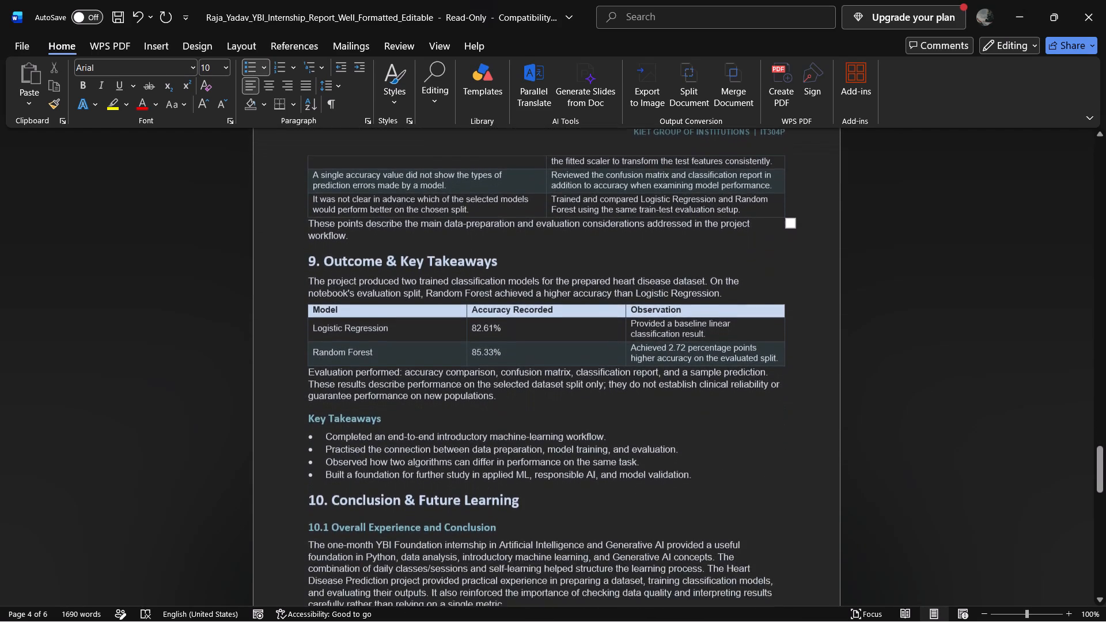
pyautogui.scroll(-2, 495, 229)
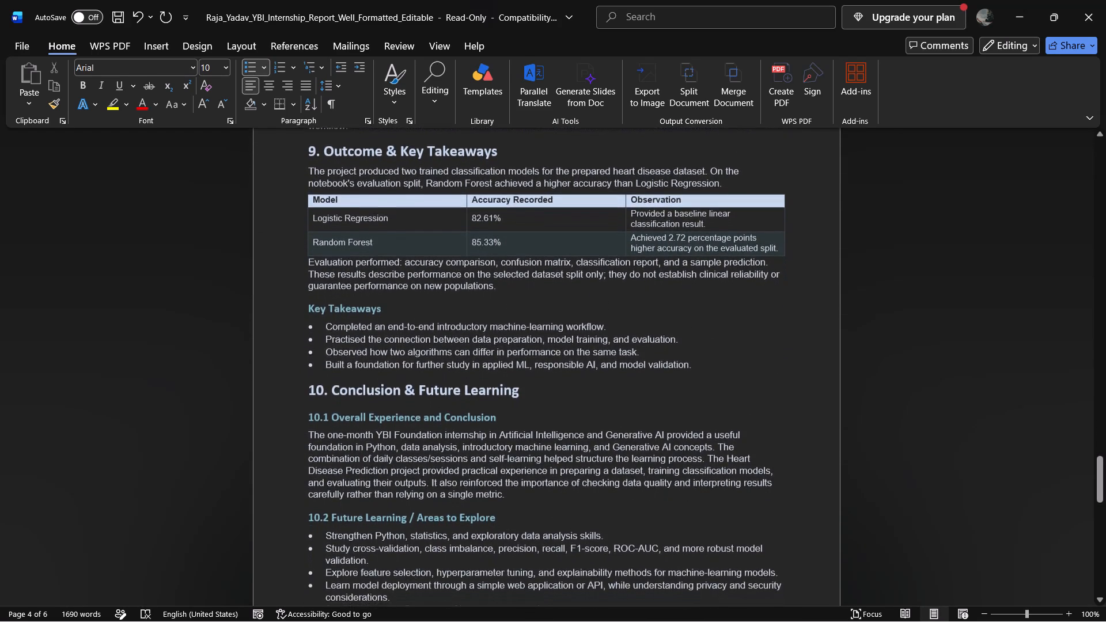
pyautogui.scroll(-1, 495, 229)
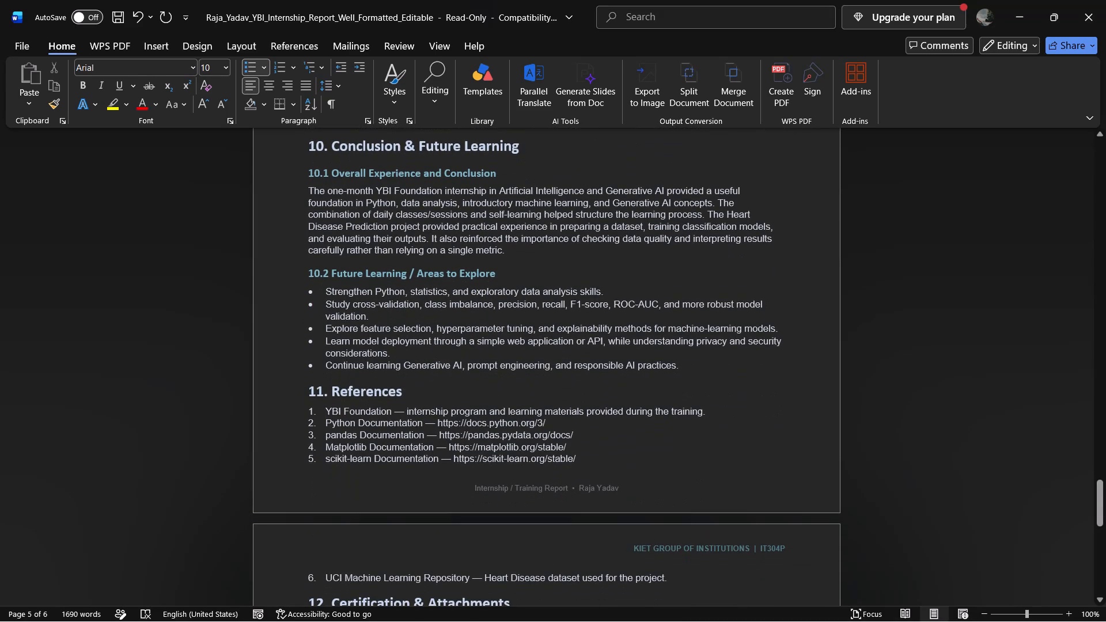
pyautogui.scroll(-1, 493, 226)
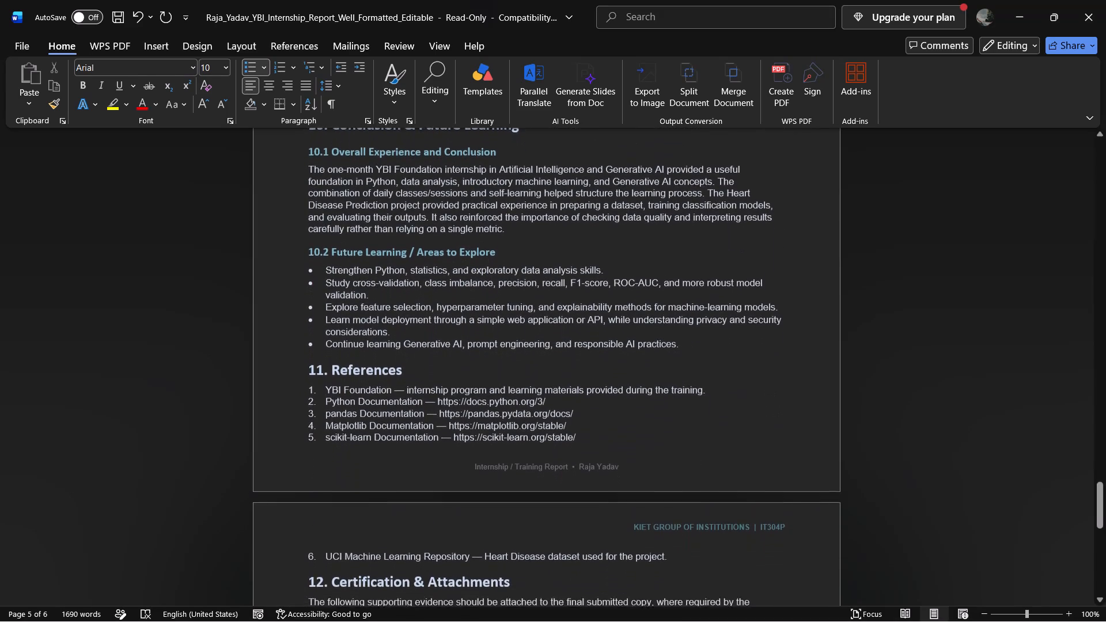
pyautogui.scroll(-2, 493, 226)
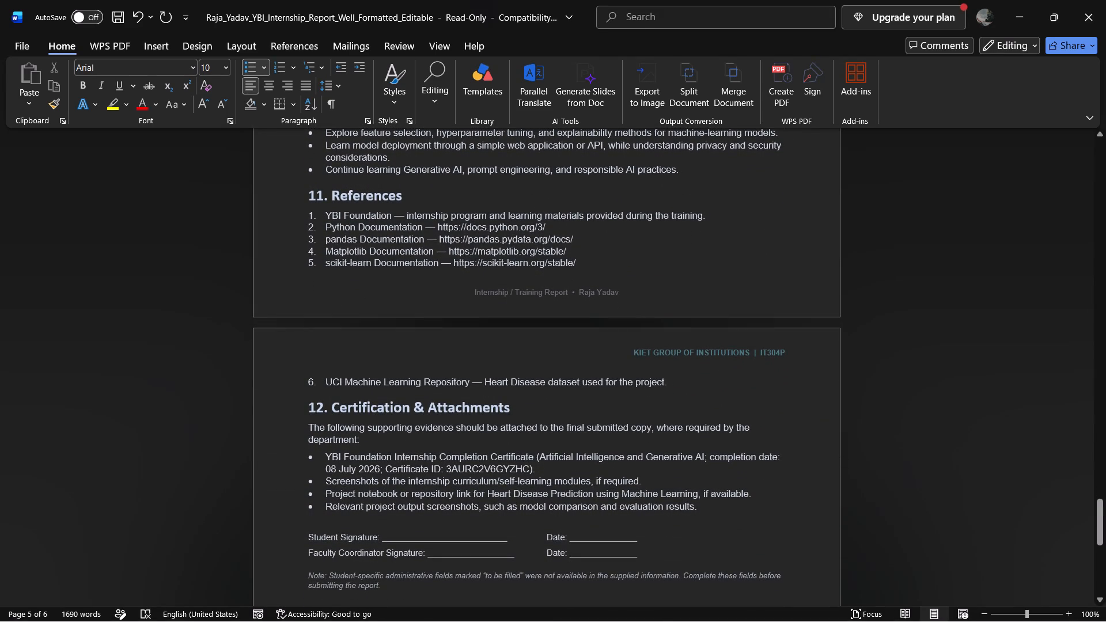
# Delete the italic note about fields marked "to be filled" below the signature lines in section 12.
pyautogui.scroll(-2, 493, 226)
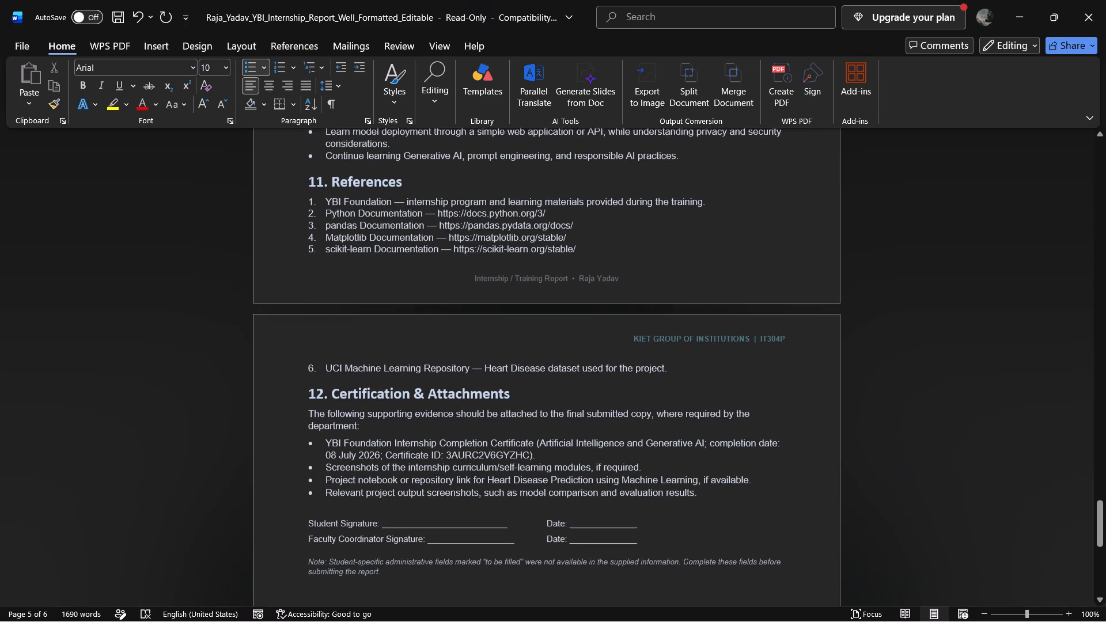
pyautogui.scroll(-2, 493, 226)
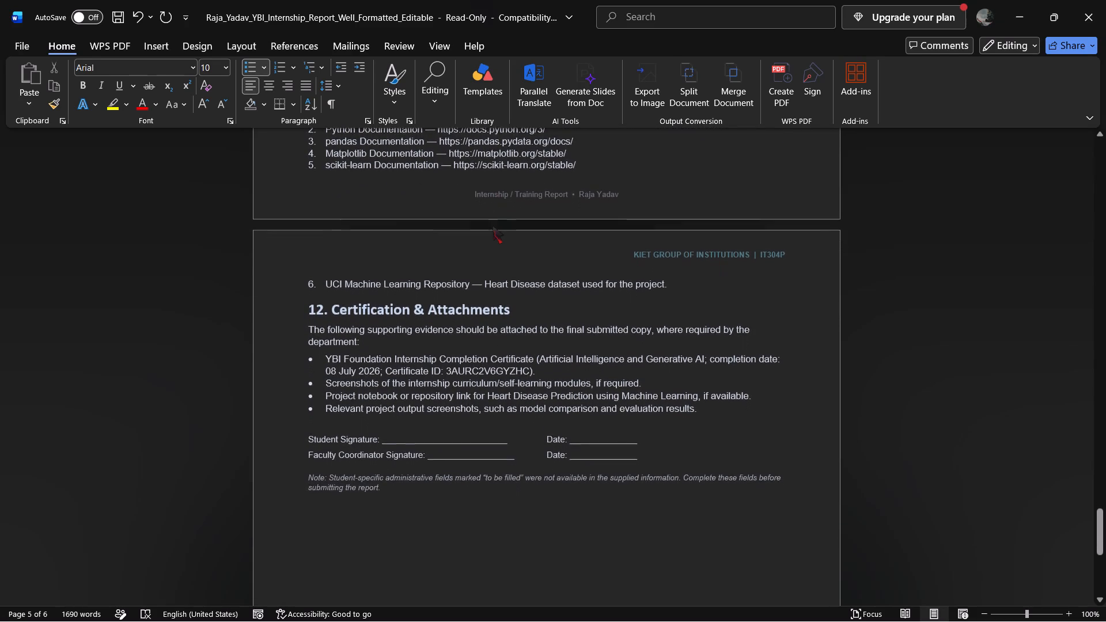
pyautogui.scroll(-1, 493, 226)
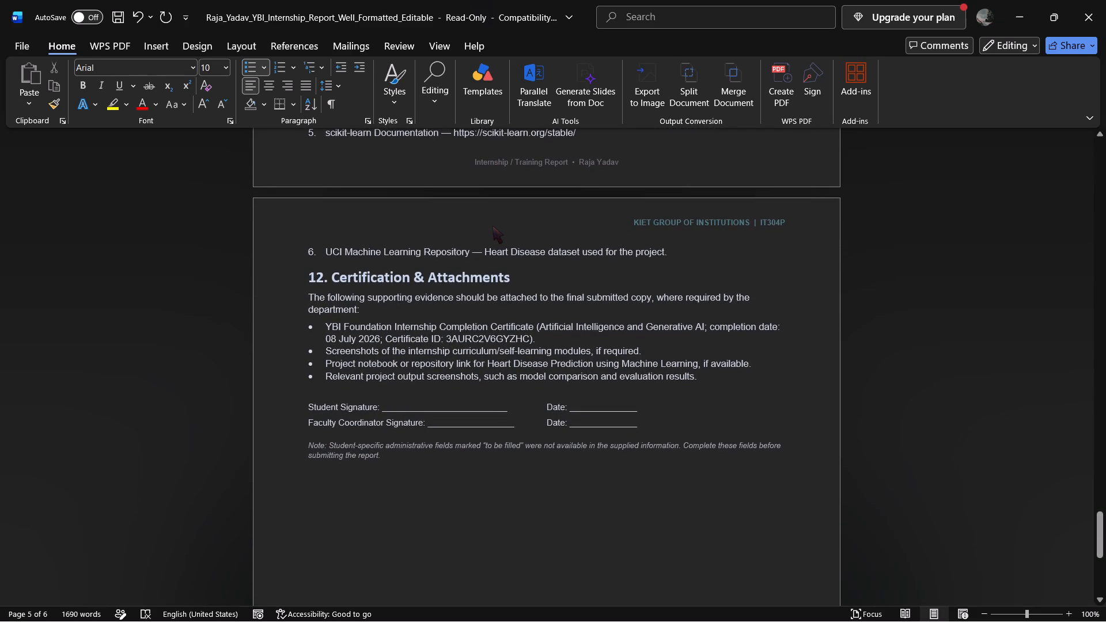
pyautogui.scroll(-2, 493, 226)
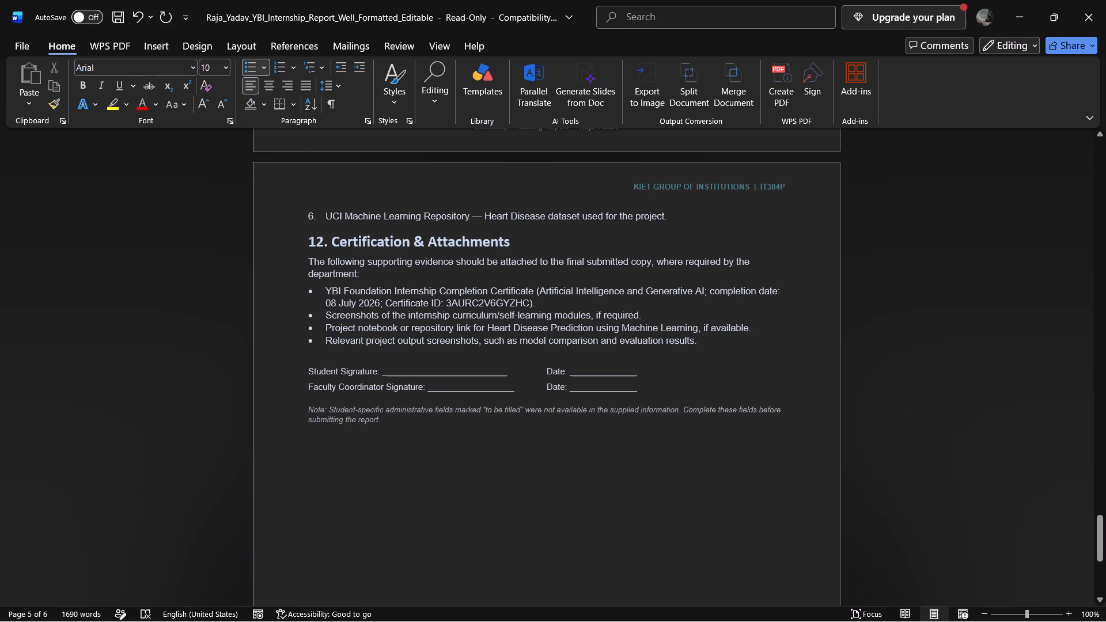
pyautogui.moveTo(409, 424); pyautogui.dragTo(290, 400)
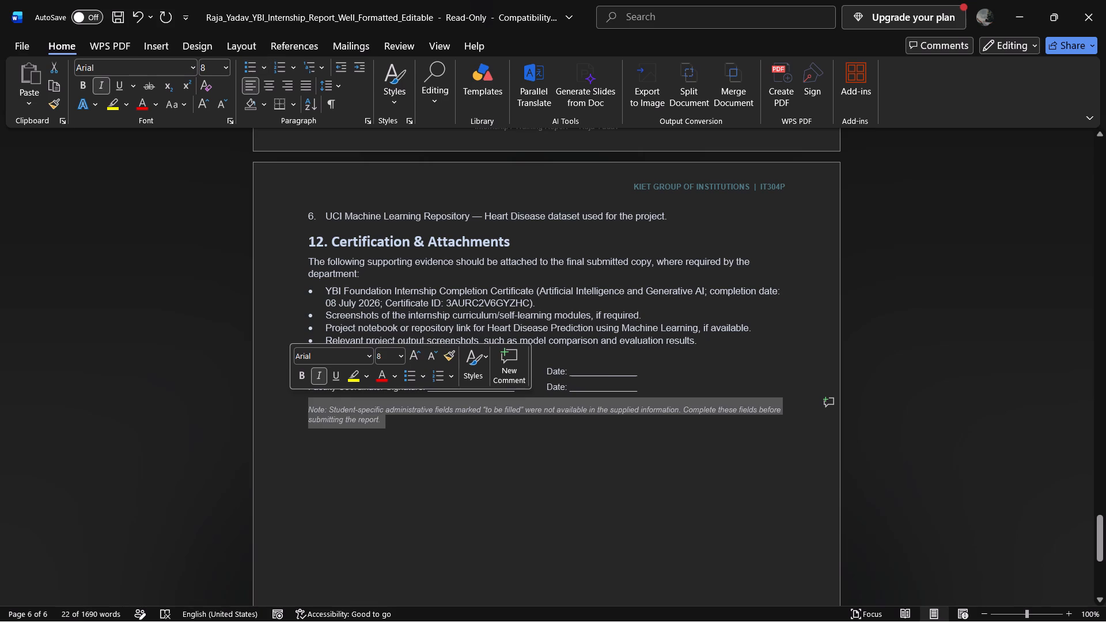
pyautogui.press('BackSpace')
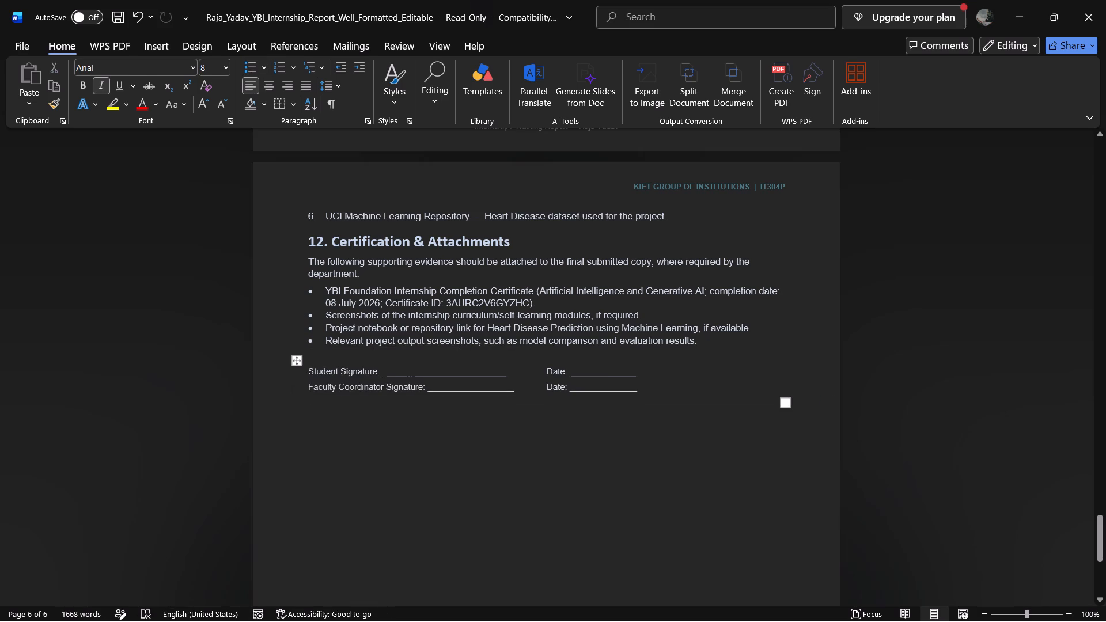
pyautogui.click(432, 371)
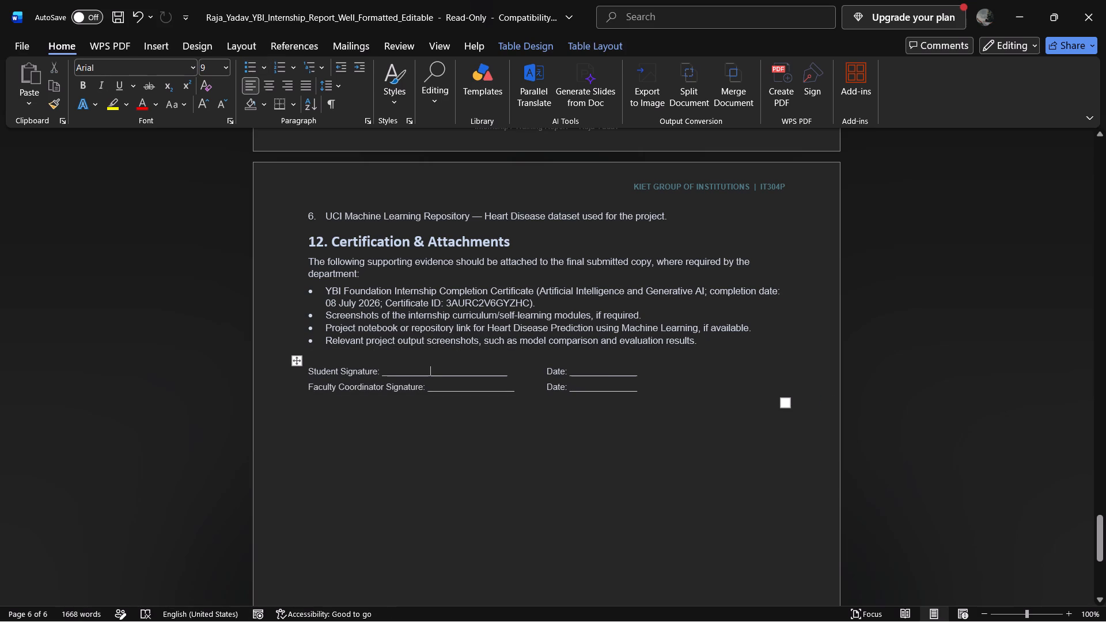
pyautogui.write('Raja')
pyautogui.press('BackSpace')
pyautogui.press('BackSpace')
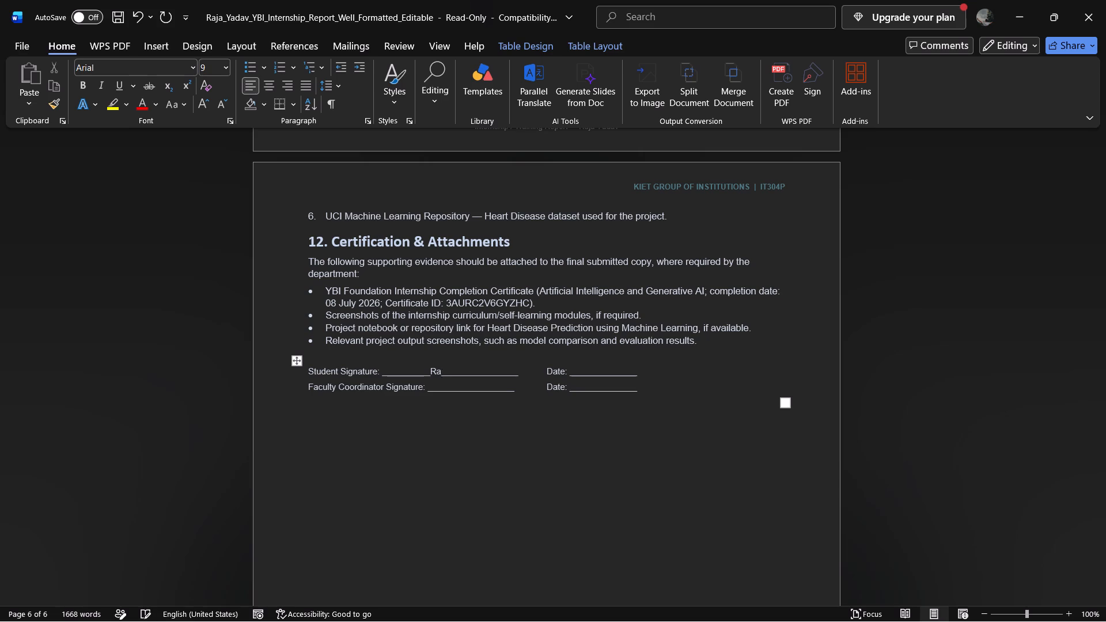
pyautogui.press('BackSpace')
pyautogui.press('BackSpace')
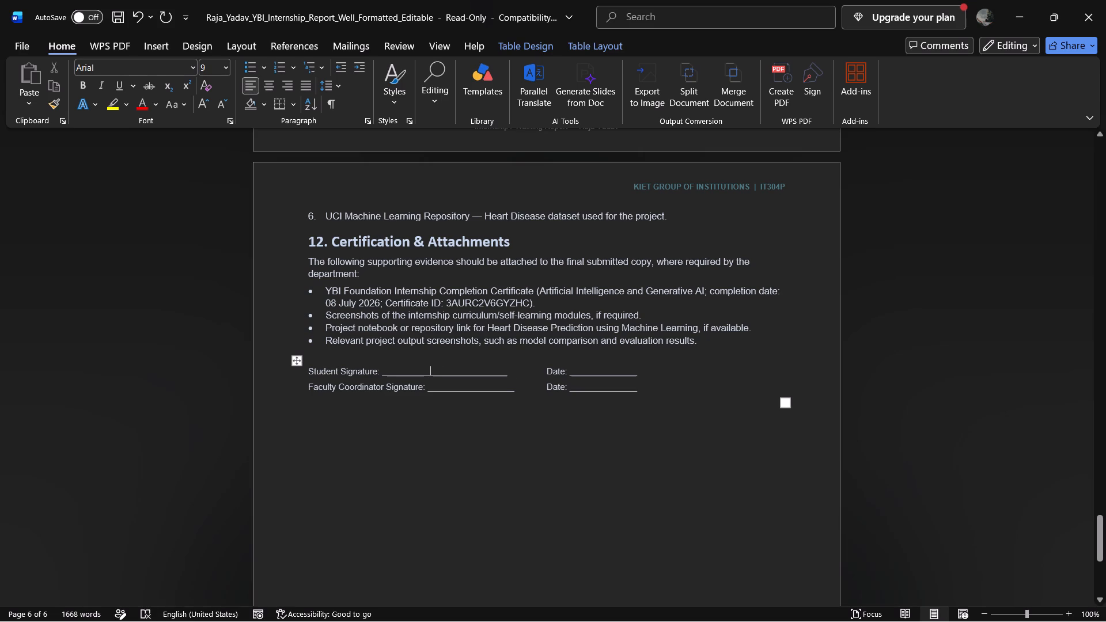
# Remove the closing words ", if available" from the project notebook bullet in section 12, keeping the full stop.
pyautogui.click(755, 331)
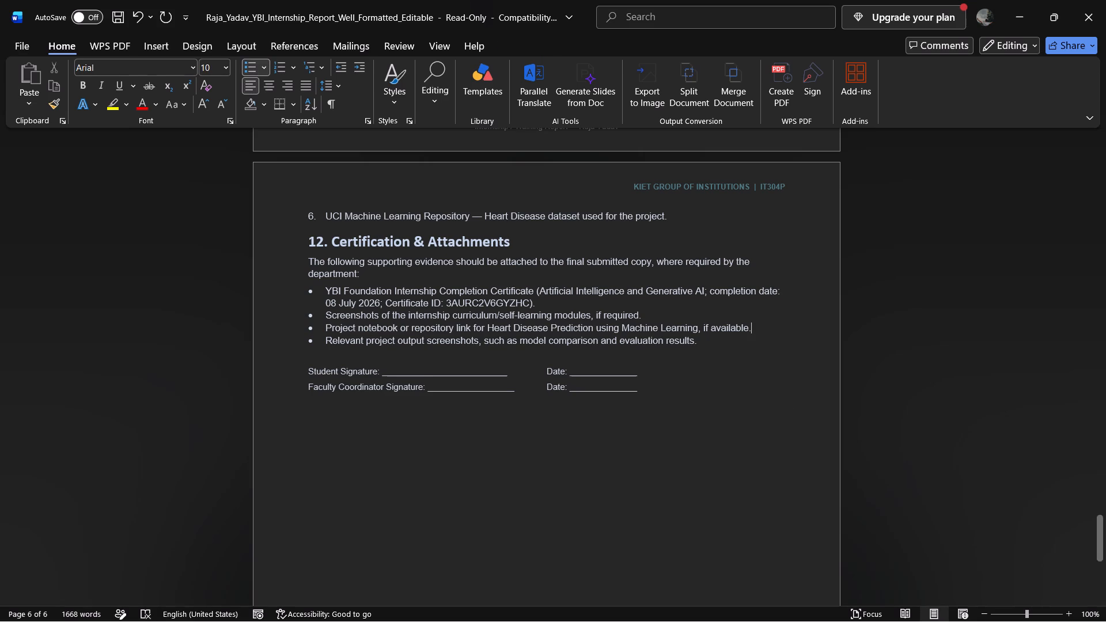
pyautogui.press('Left')
pyautogui.press('Left')
pyautogui.press('Left')
pyautogui.press('Right')
pyautogui.press('Right')
pyautogui.press('BackSpace')
pyautogui.press('BackSpace')
pyautogui.press('BackSpace')
pyautogui.press('BackSpace')
pyautogui.press('BackSpace')
pyautogui.press('BackSpace')
pyautogui.press('BackSpace')
pyautogui.press('BackSpace')
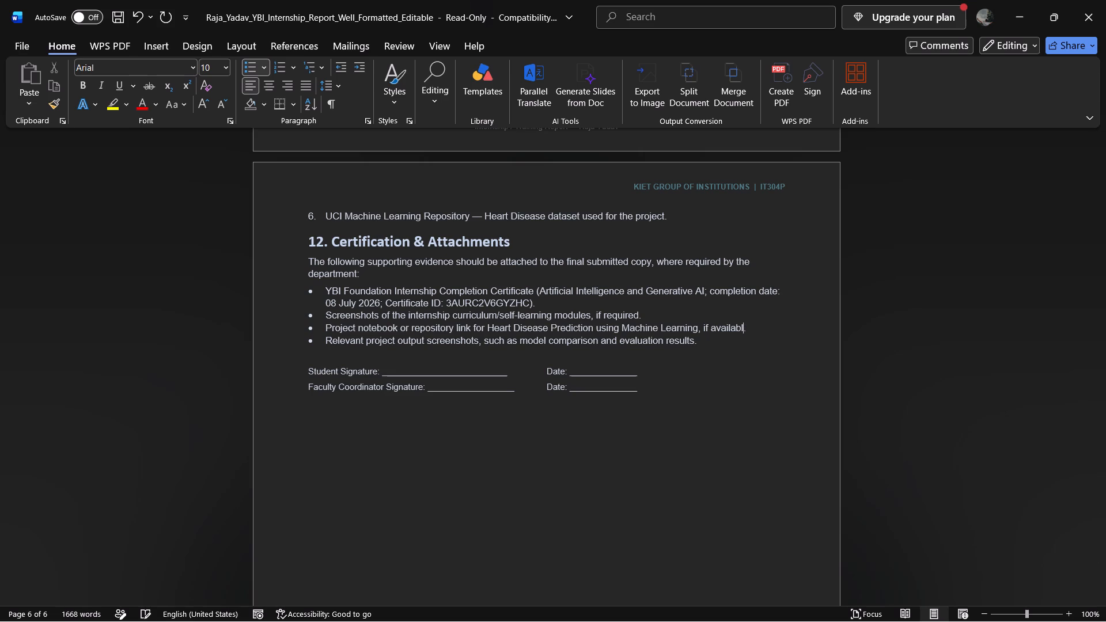
pyautogui.press('BackSpace')
pyautogui.press('BackSpace')
pyautogui.press('BackSpace')
pyautogui.press('BackSpace')
pyautogui.press('BackSpace')
pyautogui.press('BackSpace')
# Delete "Project notebook or" from the same bullet and capitalize its opening so it begins "Repository link for Heart Disease Prediction".
pyautogui.press('Left')
pyautogui.press('Left')
pyautogui.press('Left')
pyautogui.press('Left')
pyautogui.press('Left')
pyautogui.press('Left')
pyautogui.press('Left')
pyautogui.press('Left')
pyautogui.press('Left')
pyautogui.press('Left')
pyautogui.press('Left')
pyautogui.press('Left')
pyautogui.press('Left')
pyautogui.press('Left')
pyautogui.press('Left')
pyautogui.press('Left')
pyautogui.press('Left')
pyautogui.press('Left')
pyautogui.press('Left')
pyautogui.press('Left')
pyautogui.press('Right')
pyautogui.press('BackSpace')
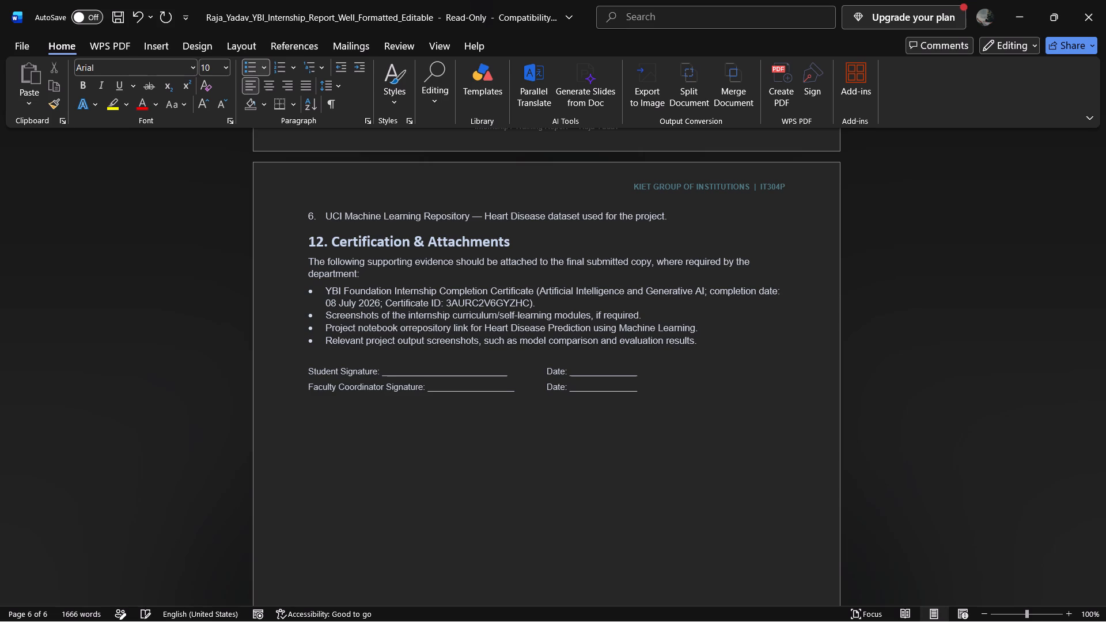
pyautogui.press('BackSpace')
pyautogui.press('BackSpace')
pyautogui.press('BackSpace')
pyautogui.press('BackSpace')
pyautogui.press('BackSpace')
pyautogui.press('BackSpace')
pyautogui.press('BackSpace')
pyautogui.press('BackSpace')
pyautogui.press('BackSpace')
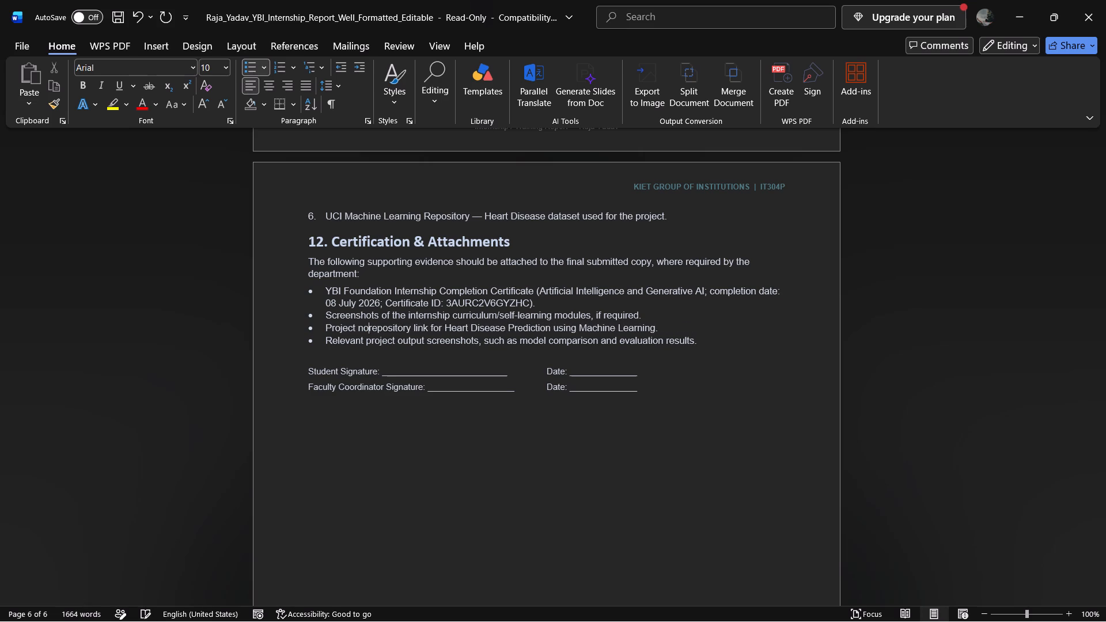
pyautogui.press('BackSpace')
pyautogui.press('BackSpace')
pyautogui.press('BackSpace')
pyautogui.press('BackSpace')
pyautogui.press('BackSpace')
pyautogui.press('BackSpace')
pyautogui.press('BackSpace')
pyautogui.press('BackSpace')
pyautogui.press('BackSpace')
pyautogui.press('BackSpace')
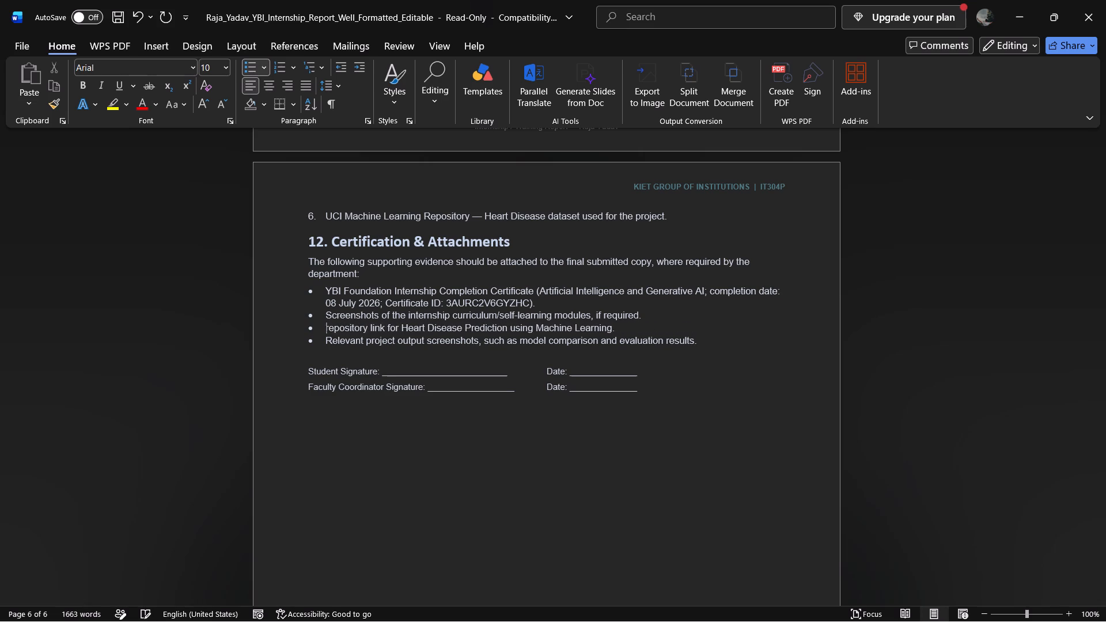
pyautogui.press('BackSpace')
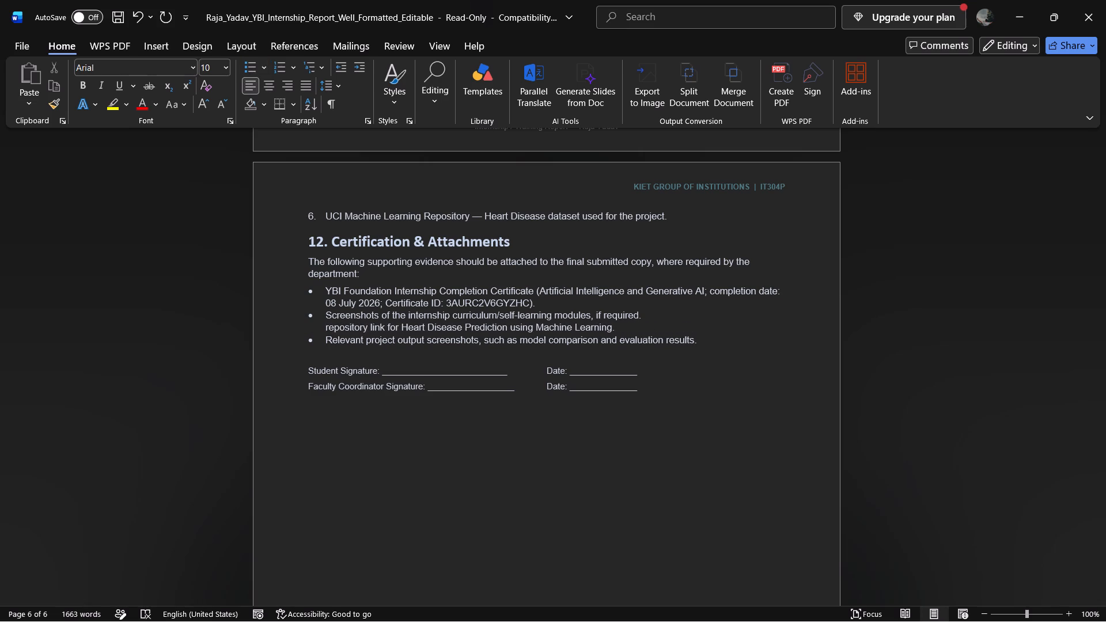
pyautogui.hotkey('ctrl', 'z')
pyautogui.press('Right')
pyautogui.press('BackSpace')
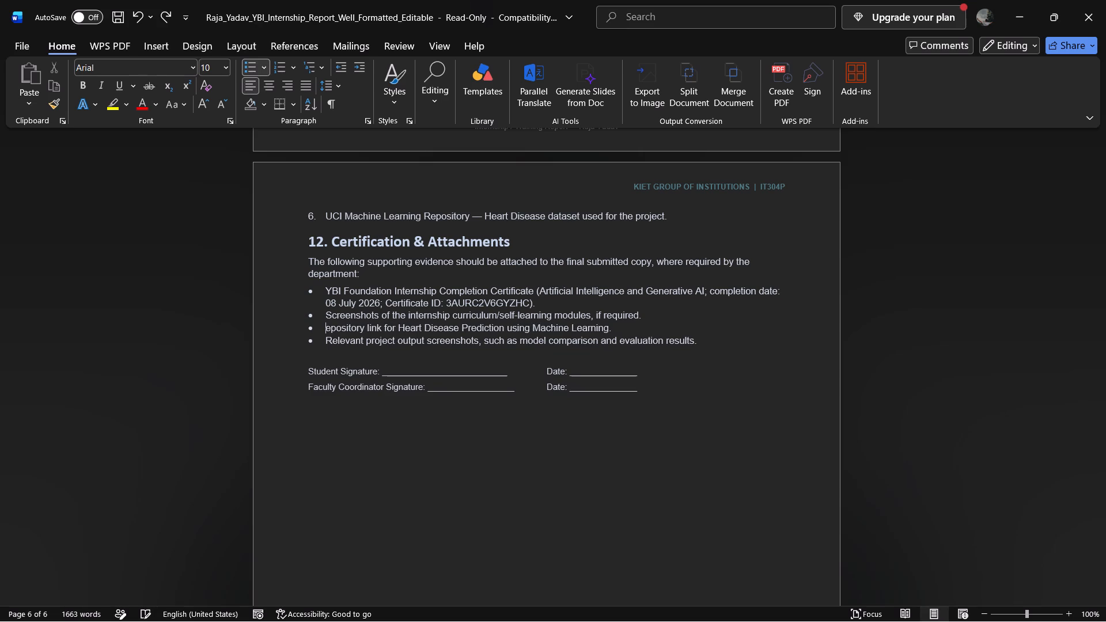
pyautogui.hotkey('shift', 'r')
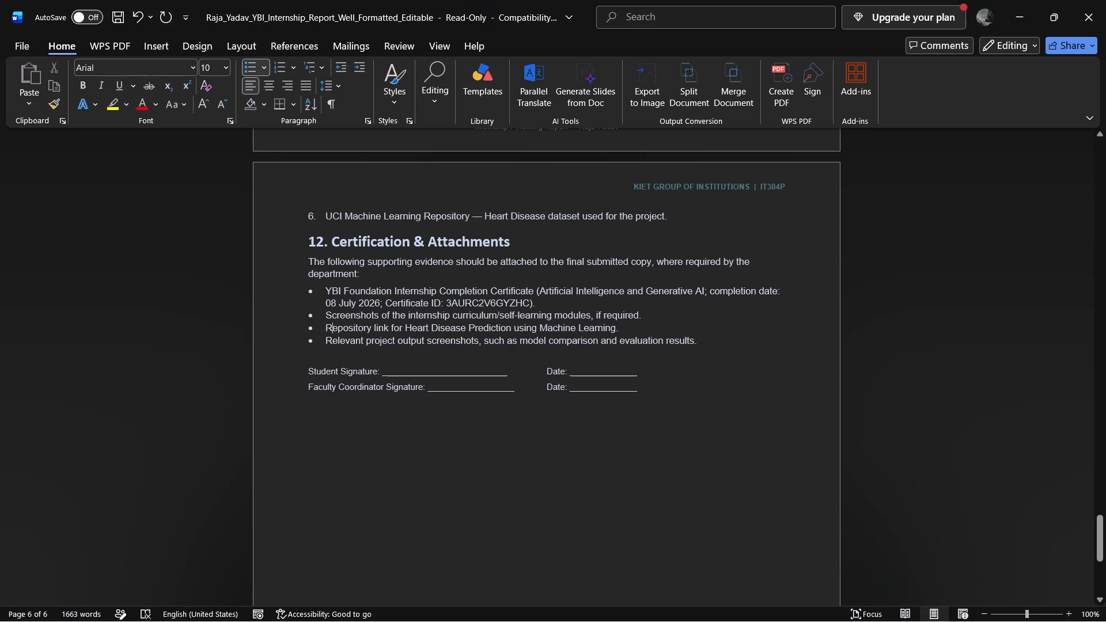
# Delete the entire section 12 bullet about screenshots of the internship curriculum and self-learning modules, leaving no blank line.
pyautogui.click(636, 315)
pyautogui.press('Right')
pyautogui.press('BackSpace')
pyautogui.press('BackSpace')
pyautogui.press('BackSpace')
pyautogui.press('BackSpace')
pyautogui.press('BackSpace')
pyautogui.press('BackSpace')
pyautogui.press('BackSpace')
pyautogui.press('BackSpace')
pyautogui.press('BackSpace')
pyautogui.press('BackSpace')
pyautogui.press('BackSpace')
pyautogui.press('BackSpace')
pyautogui.press('BackSpace')
pyautogui.press('BackSpace')
pyautogui.press('BackSpace')
pyautogui.press('BackSpace')
pyautogui.press('BackSpace')
pyautogui.press('BackSpace')
pyautogui.press('BackSpace')
pyautogui.press('BackSpace')
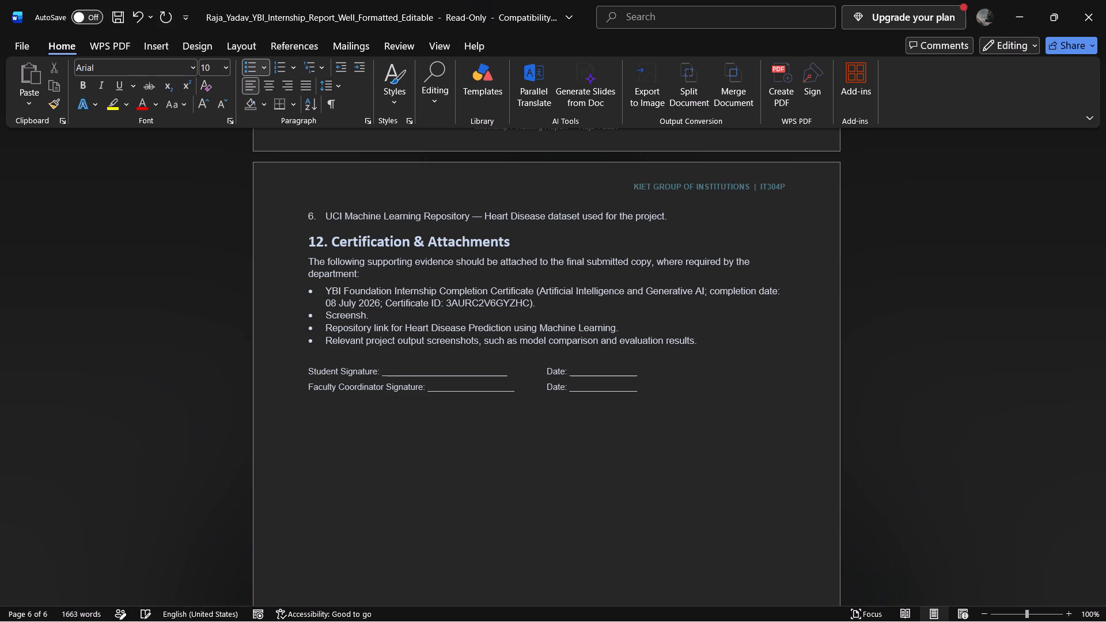
pyautogui.press('BackSpace')
pyautogui.press('BackSpace')
pyautogui.press('BackSpace')
pyautogui.press('BackSpace')
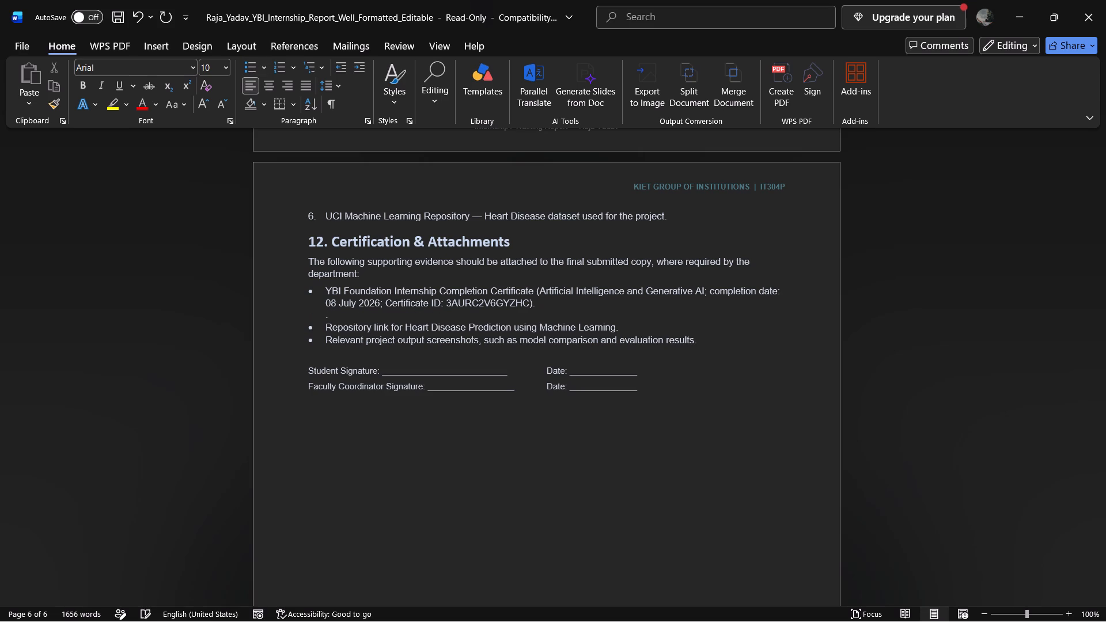
pyautogui.press('Right')
pyautogui.press('BackSpace')
pyautogui.press('BackSpace')
pyautogui.press('BackSpace')
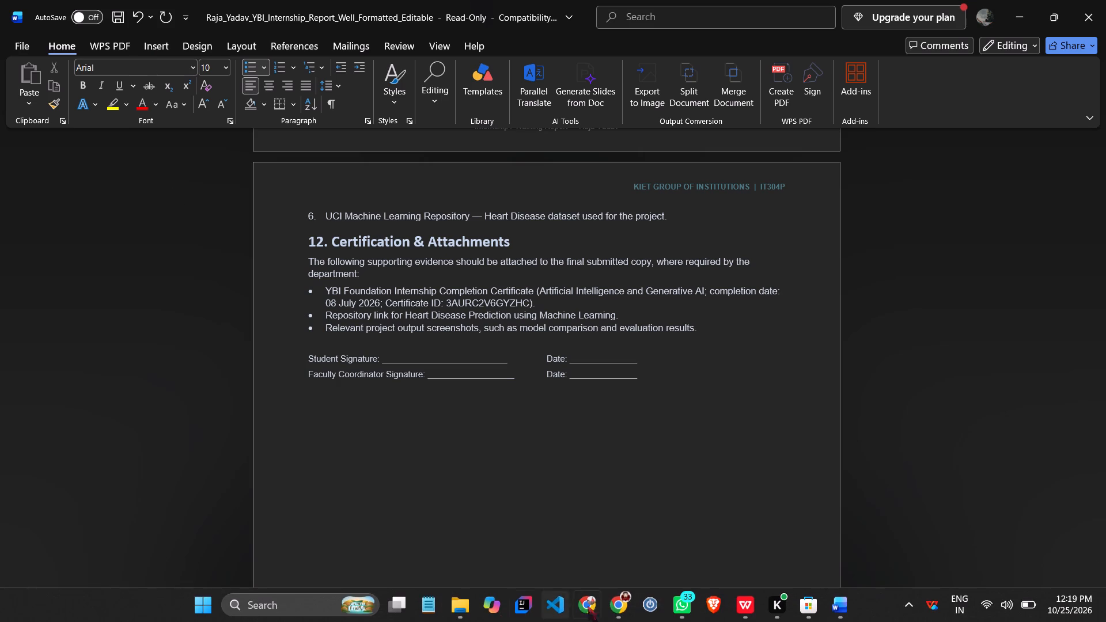
pyautogui.click(449, 619)
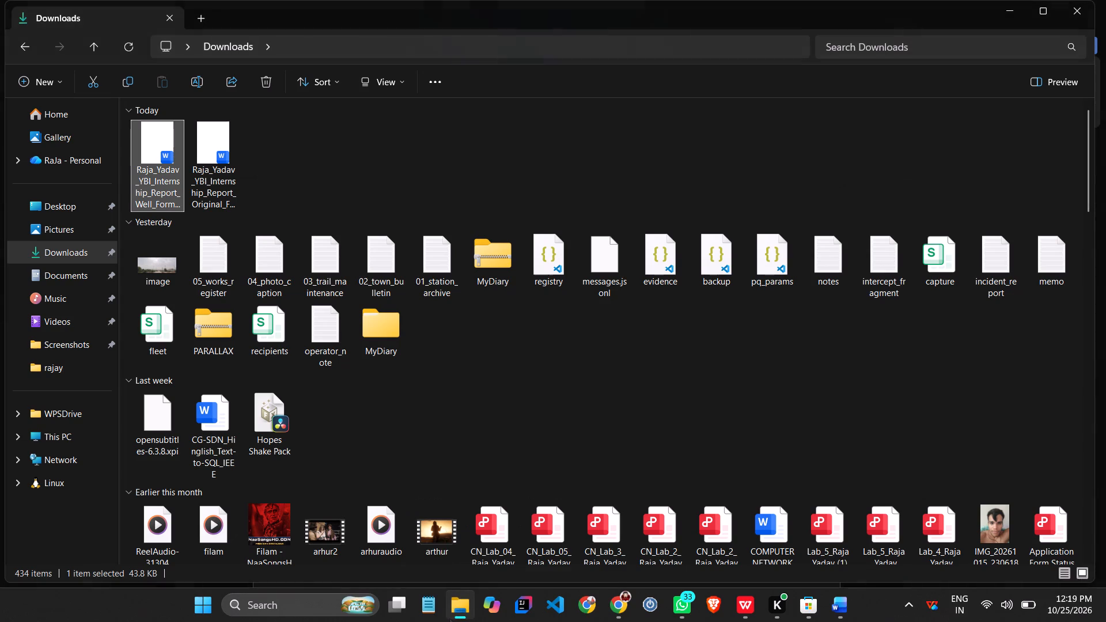
pyautogui.scroll(-2, 495, 453)
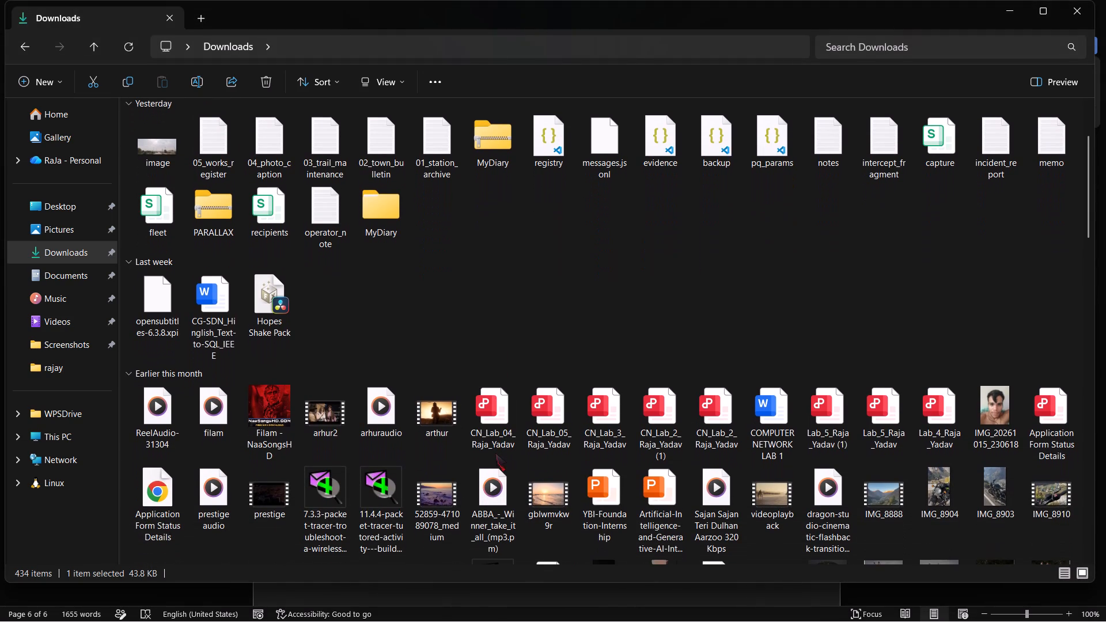
pyautogui.scroll(-1, 495, 453)
pyautogui.scroll(-4, 536, 327)
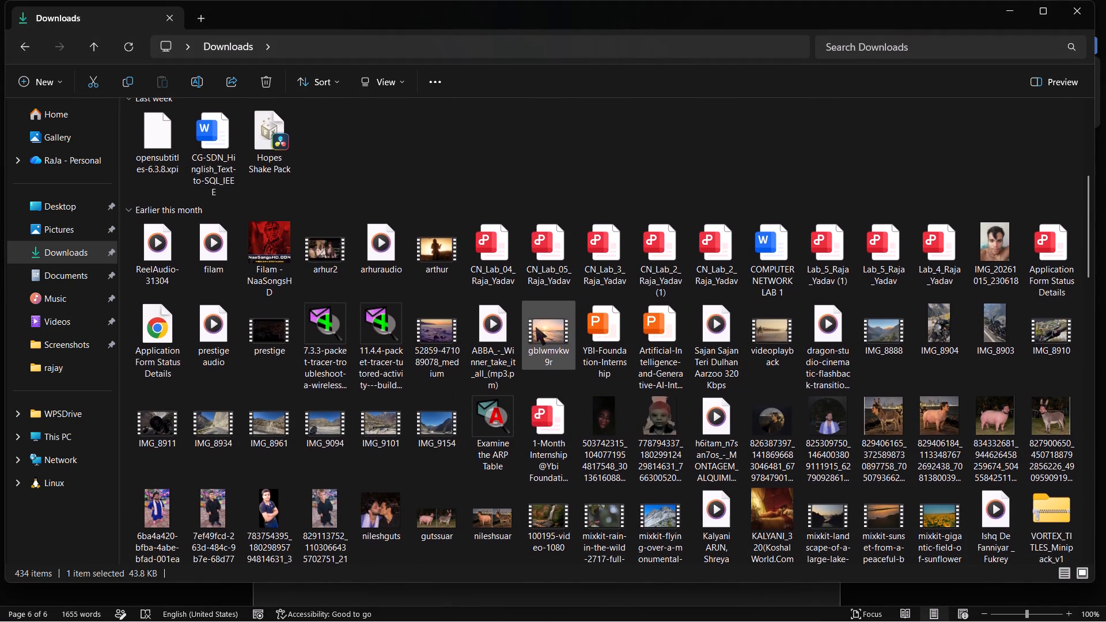
pyautogui.scroll(-1, 536, 327)
pyautogui.doubleClick(540, 425)
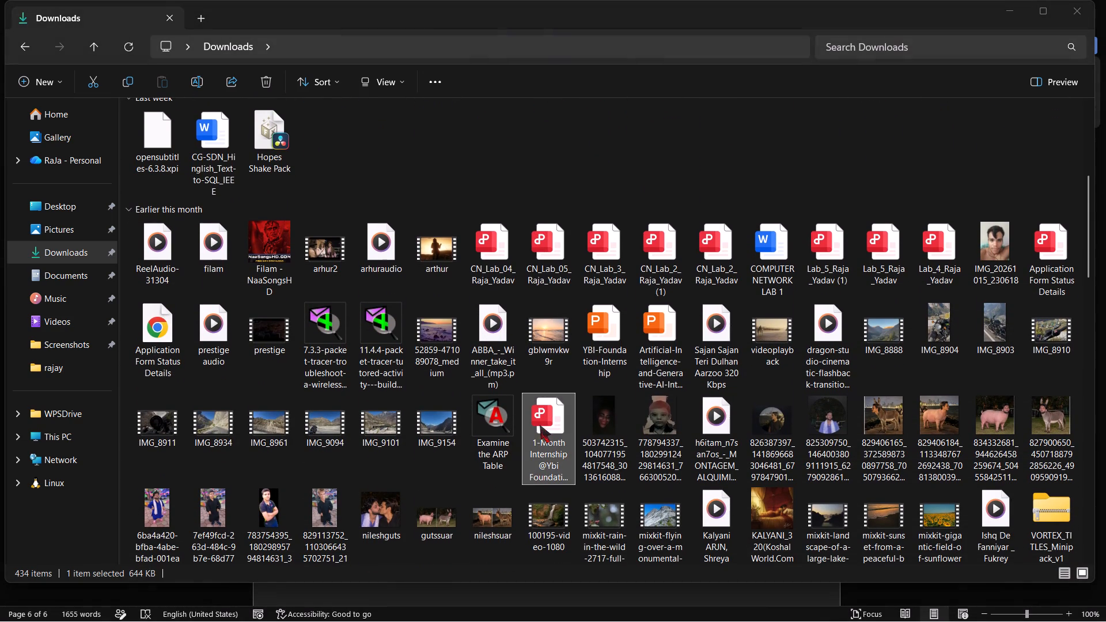
pyautogui.click(581, 517)
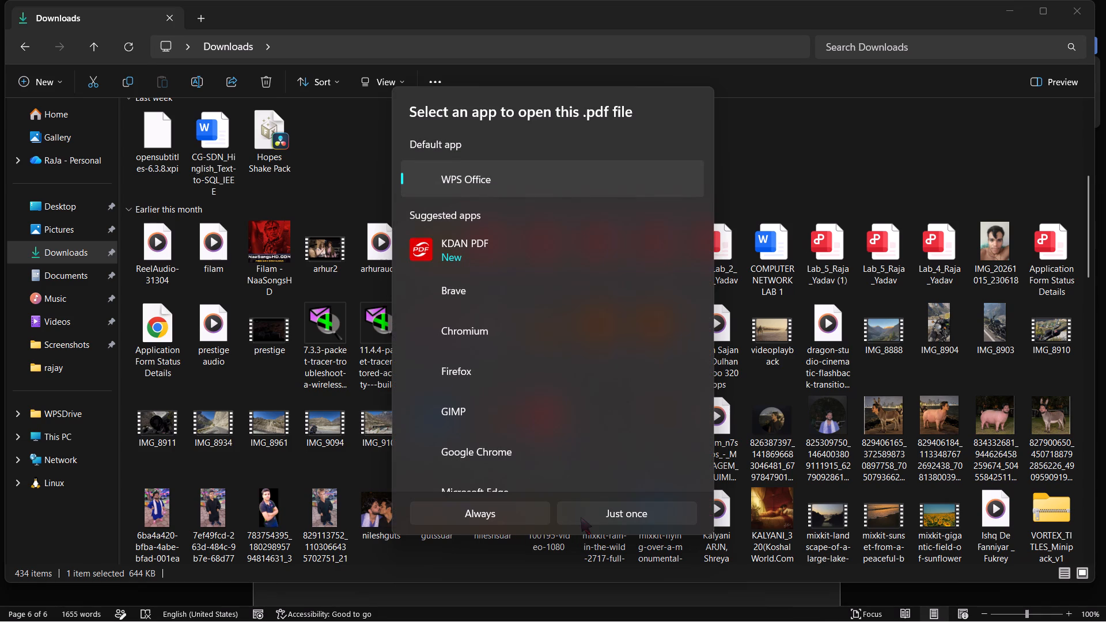
pyautogui.click(618, 511)
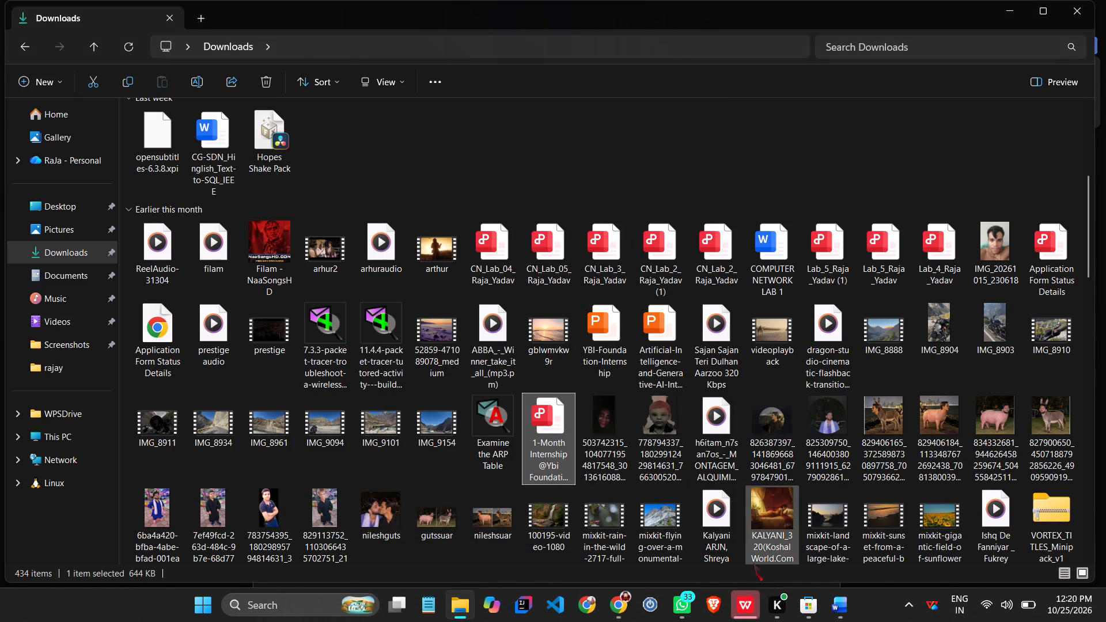
pyautogui.click(741, 598)
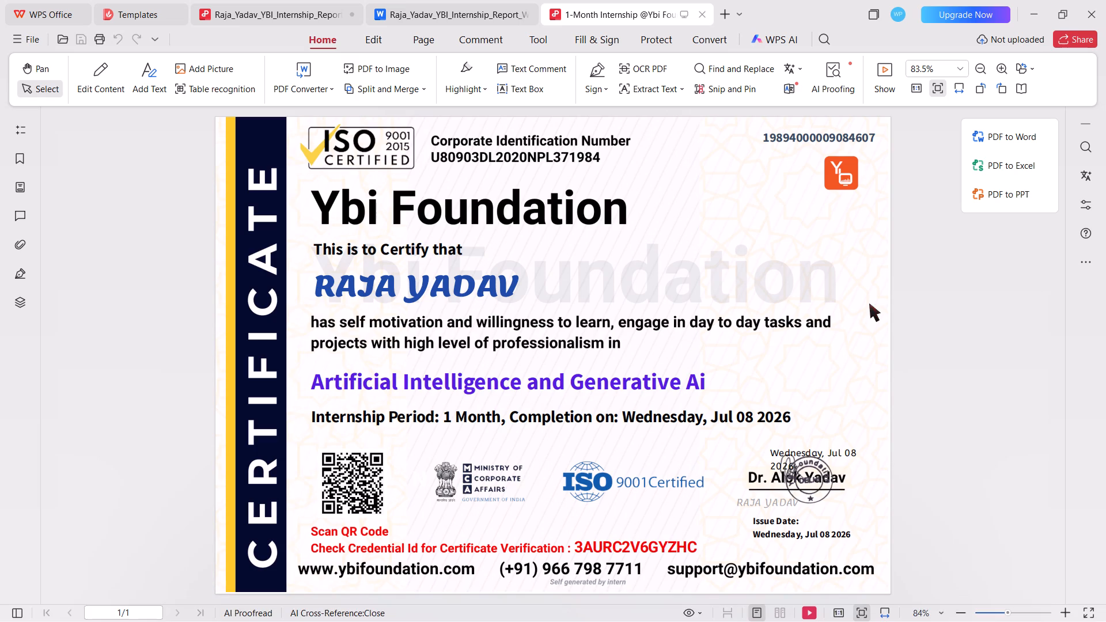
# Show the certificate in full screen, clear the floating zoom controls off it, and capture a screenshot of the whole certificate.
pyautogui.click(933, 287)
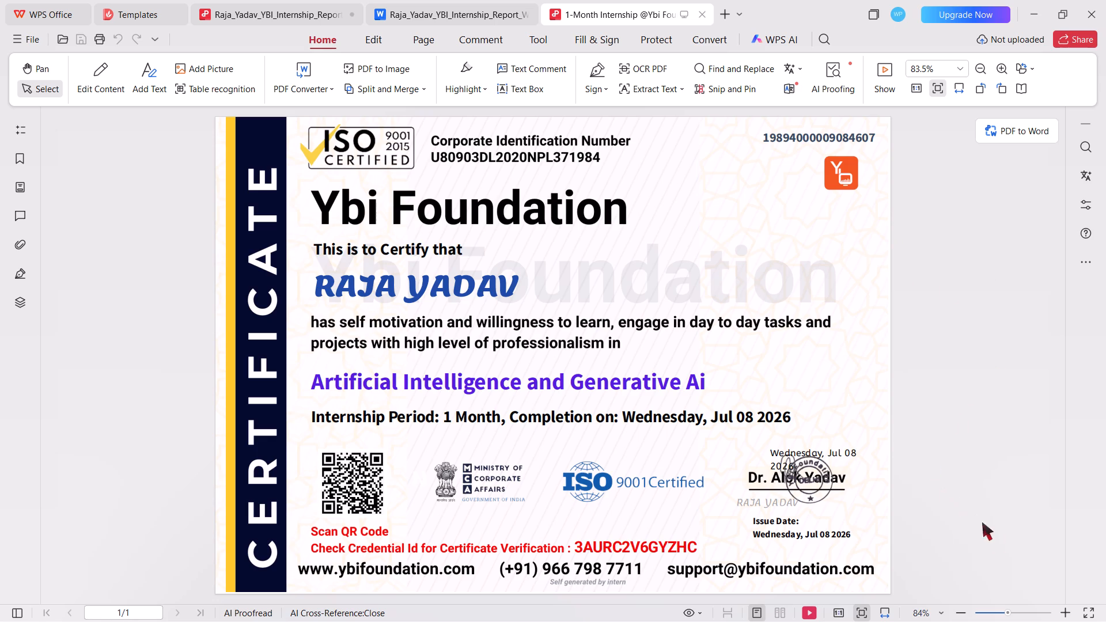
pyautogui.click(1090, 610)
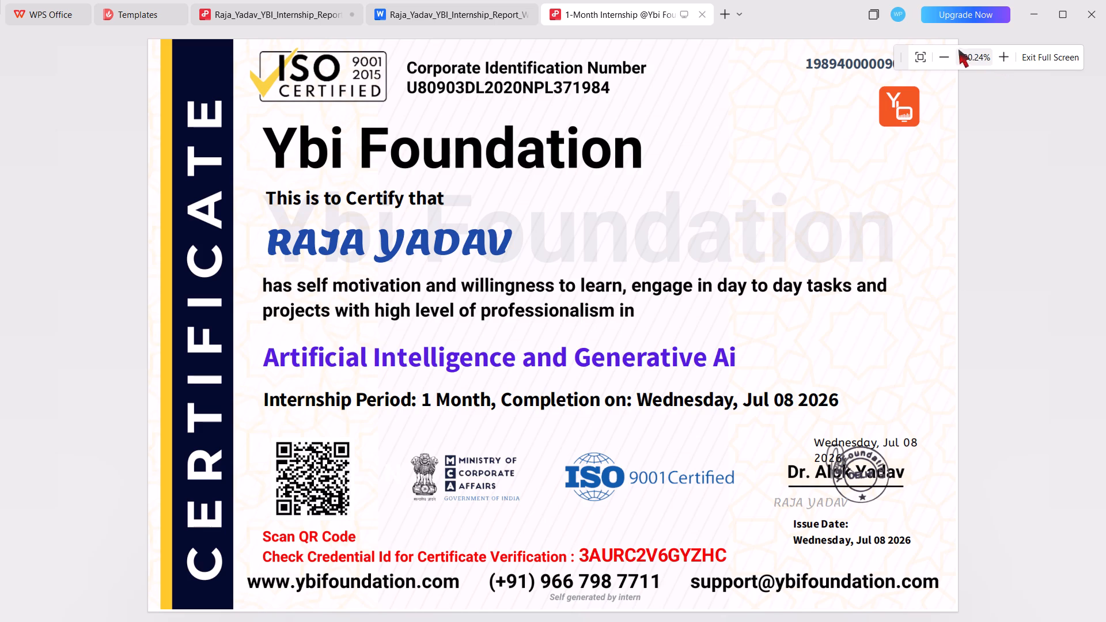
pyautogui.moveTo(902, 57); pyautogui.dragTo(1027, 112)
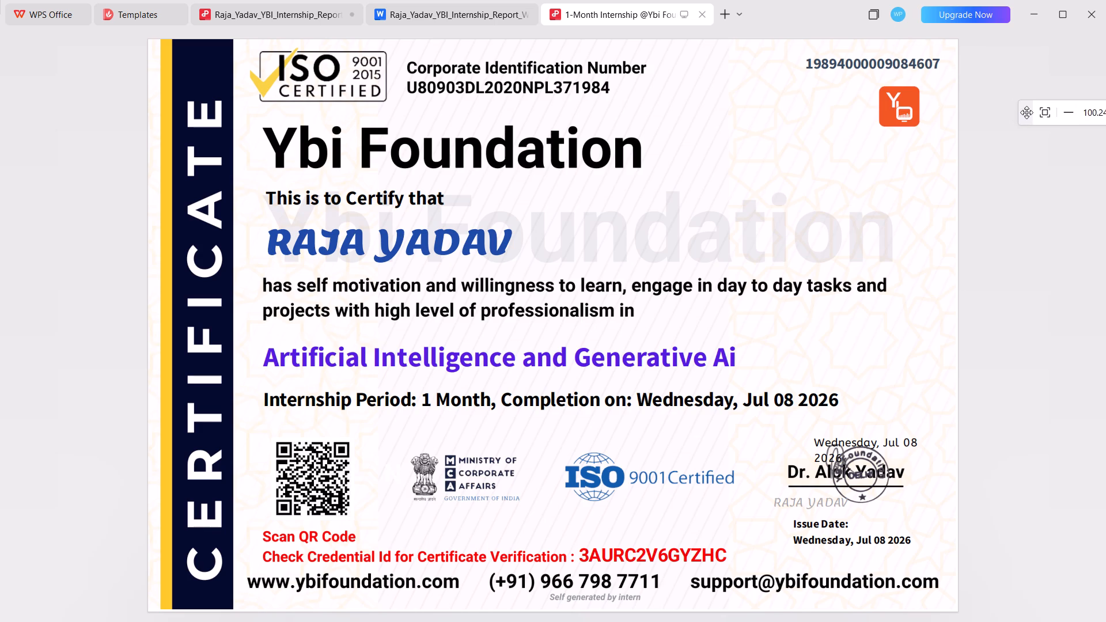
pyautogui.moveTo(1027, 112); pyautogui.dragTo(1034, 117)
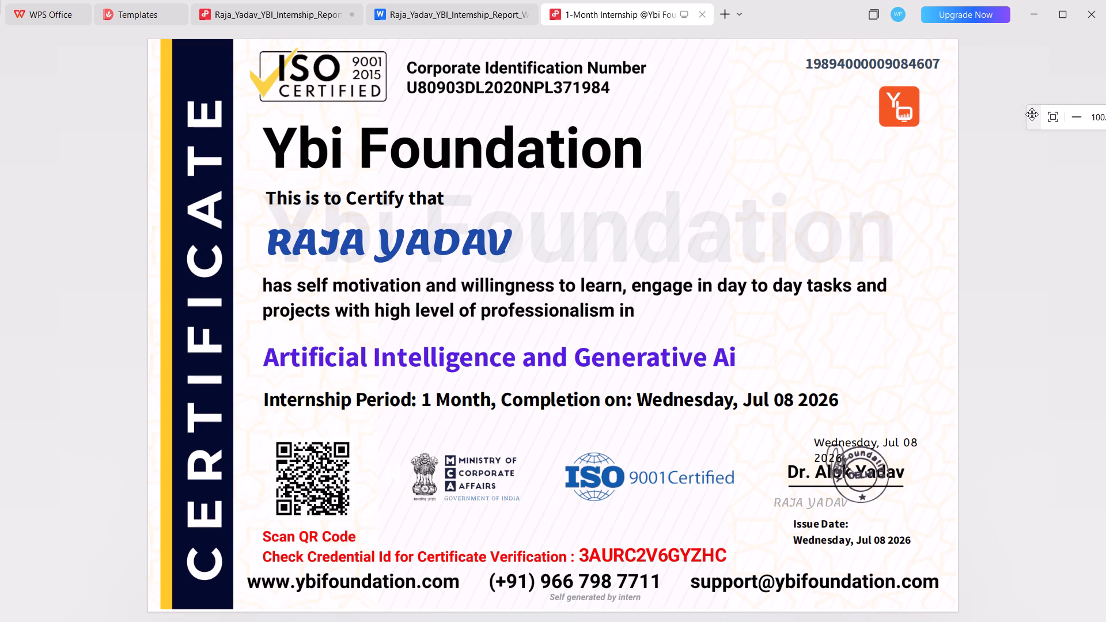
pyautogui.press('shift+super+s')
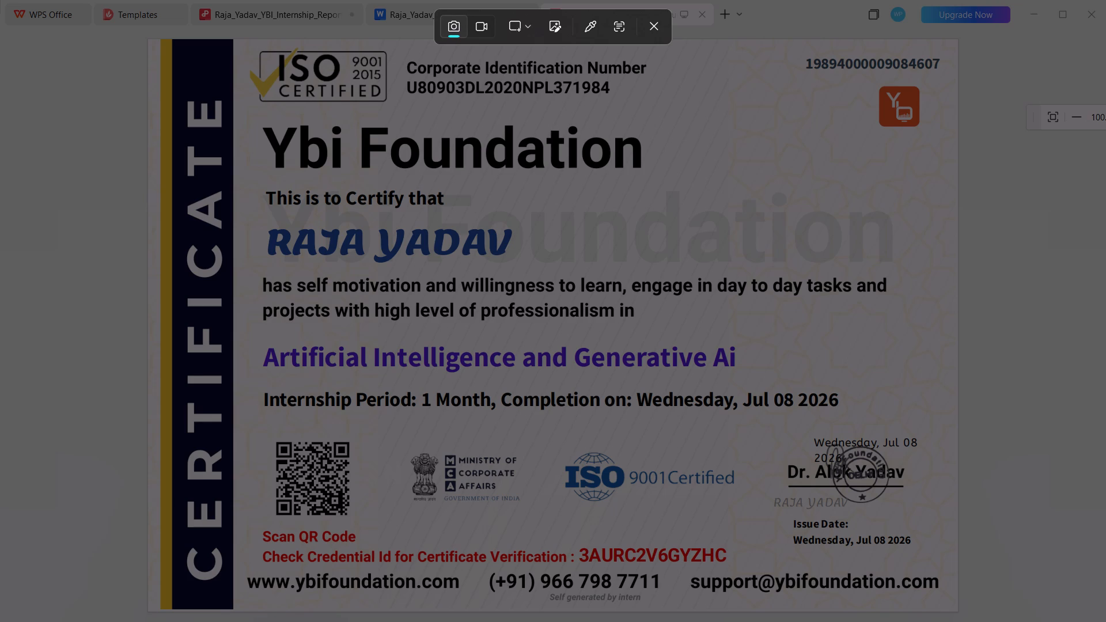
pyautogui.moveTo(146, 39); pyautogui.dragTo(950, 563)
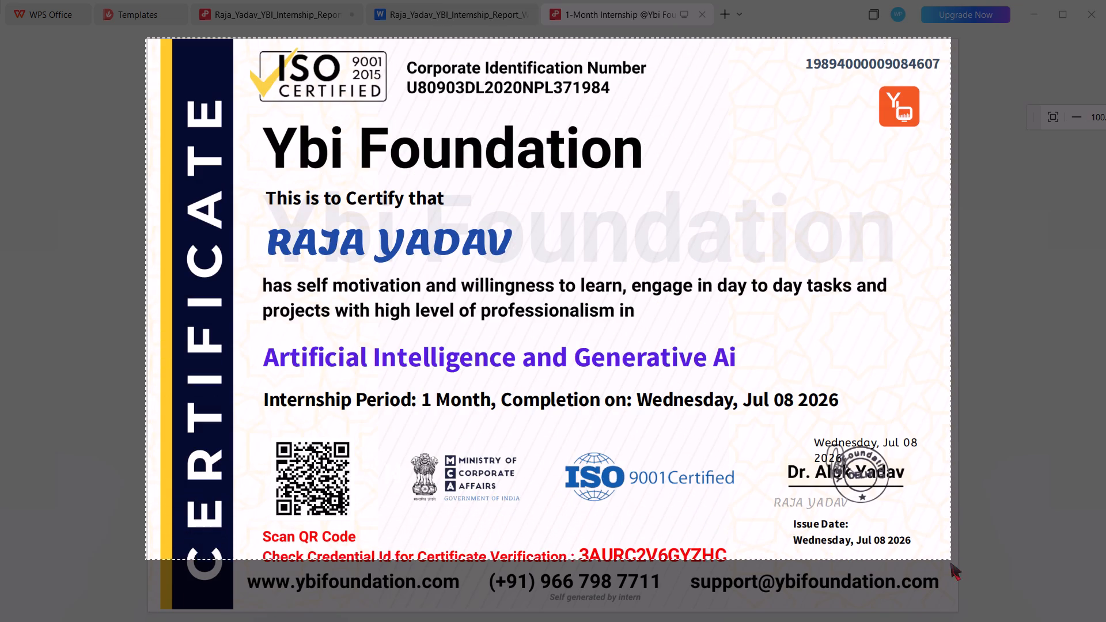
pyautogui.moveTo(950, 563); pyautogui.dragTo(957, 606)
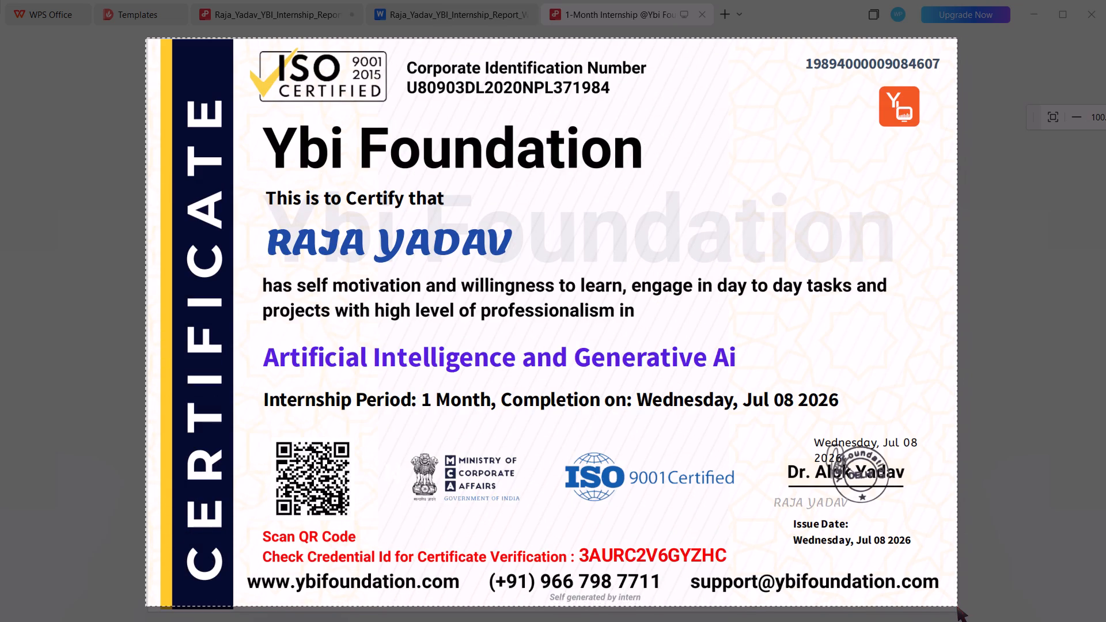
pyautogui.moveTo(957, 606); pyautogui.dragTo(959, 610)
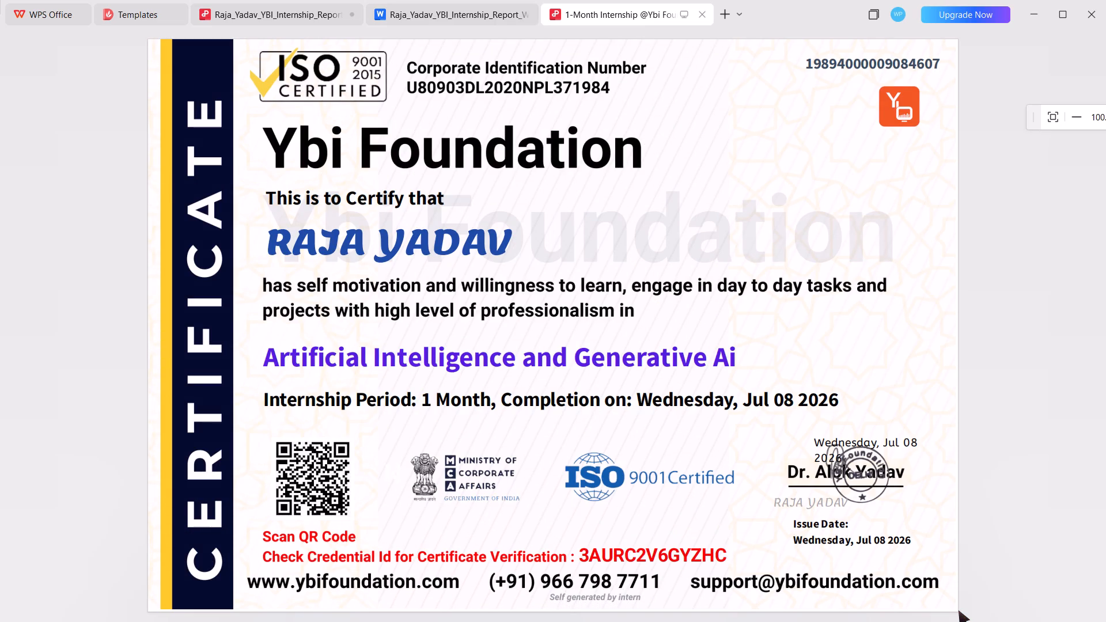
# Switch back to the Word report and paste the certificate screenshot on a new line below the internship completion certificate bullet in section 12.
pyautogui.hotkey('alt', 'Tab')
pyautogui.hotkey('alt', 'Tab')
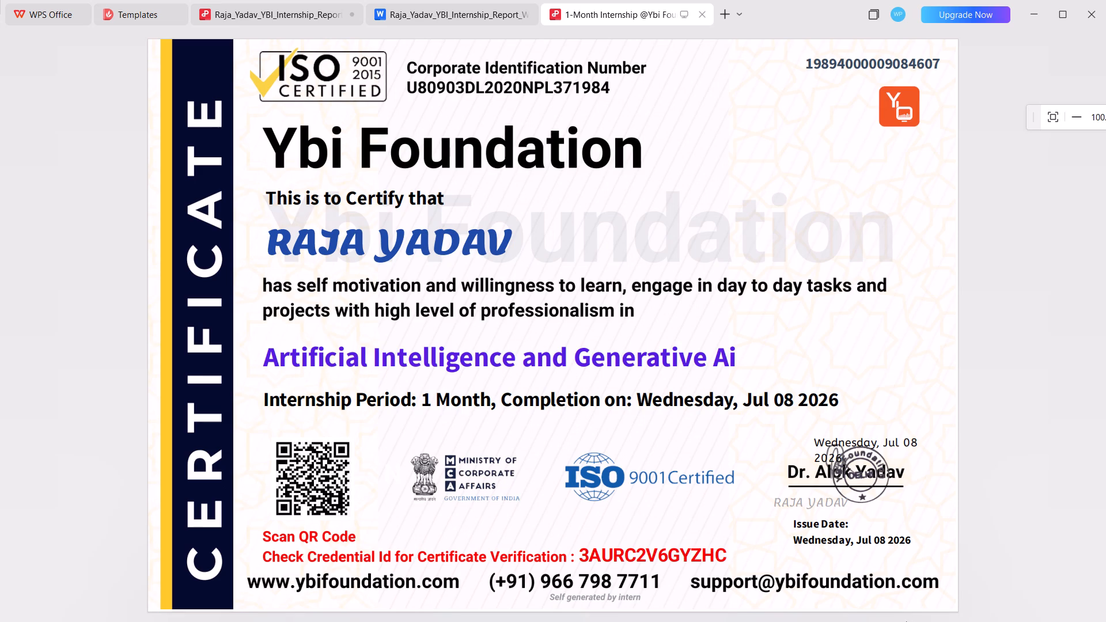
pyautogui.hotkey('alt', 'Tab')
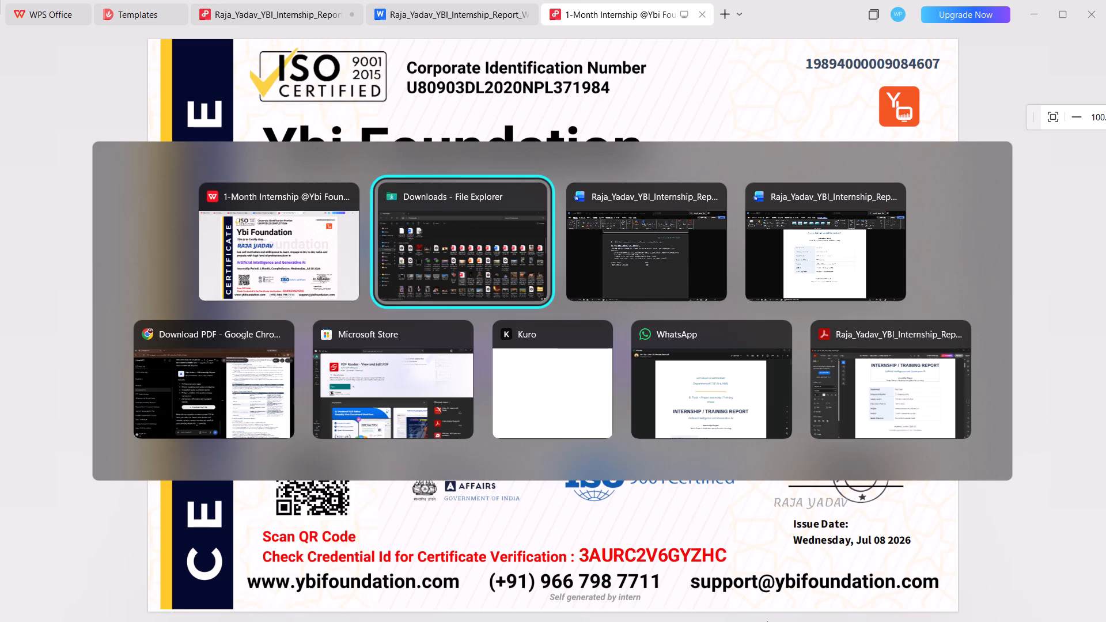
pyautogui.hotkey('alt', 'Tab')
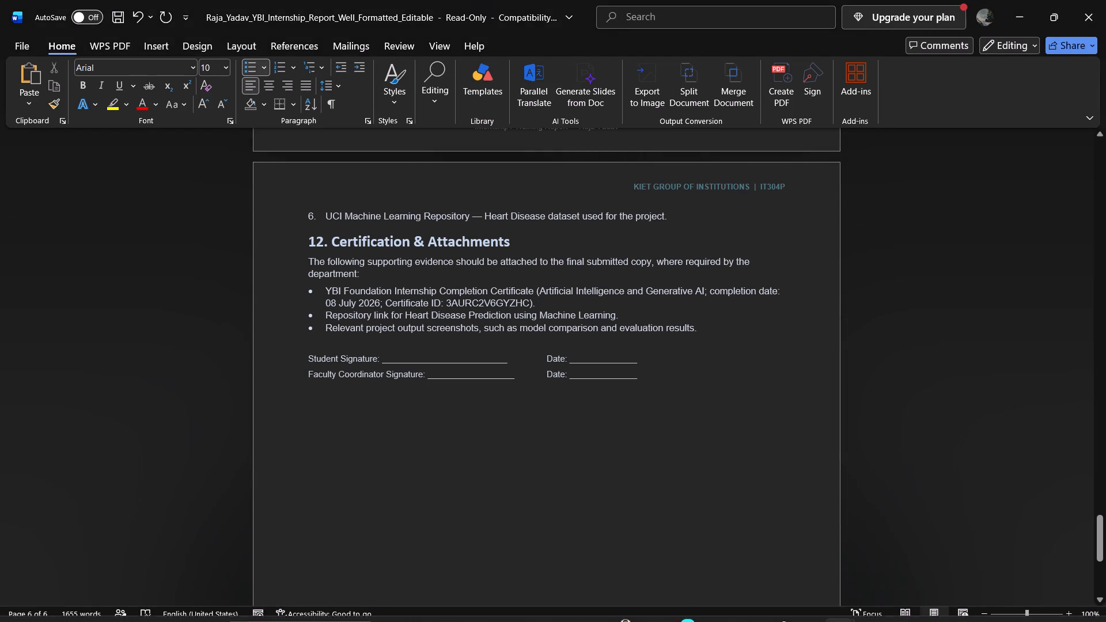
pyautogui.hotkey('alt', 'Tab')
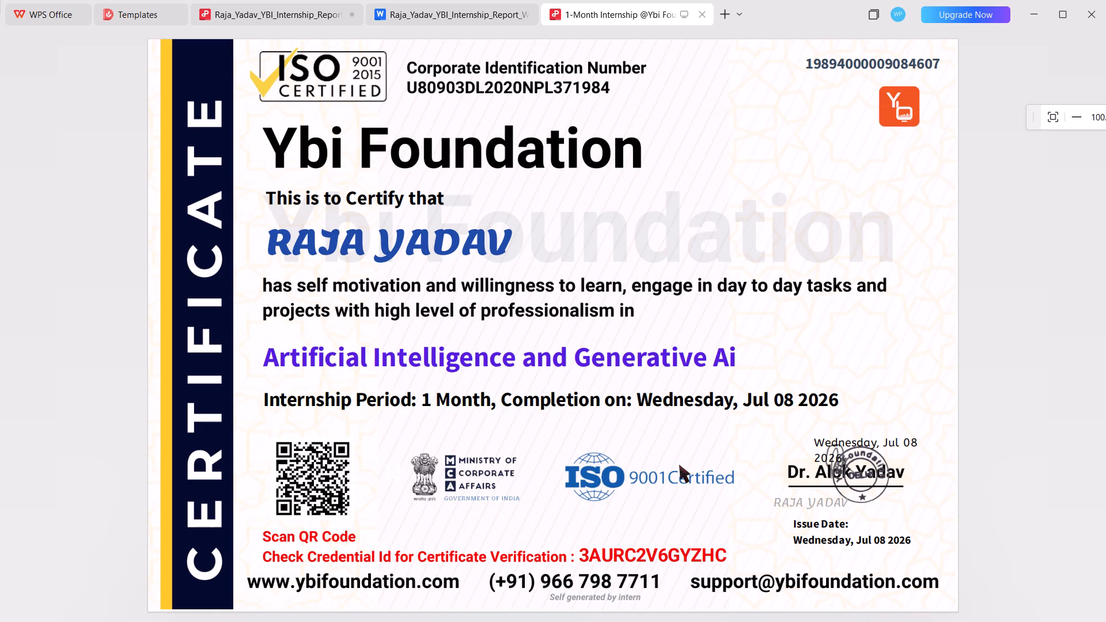
pyautogui.hotkey('alt', 'Tab')
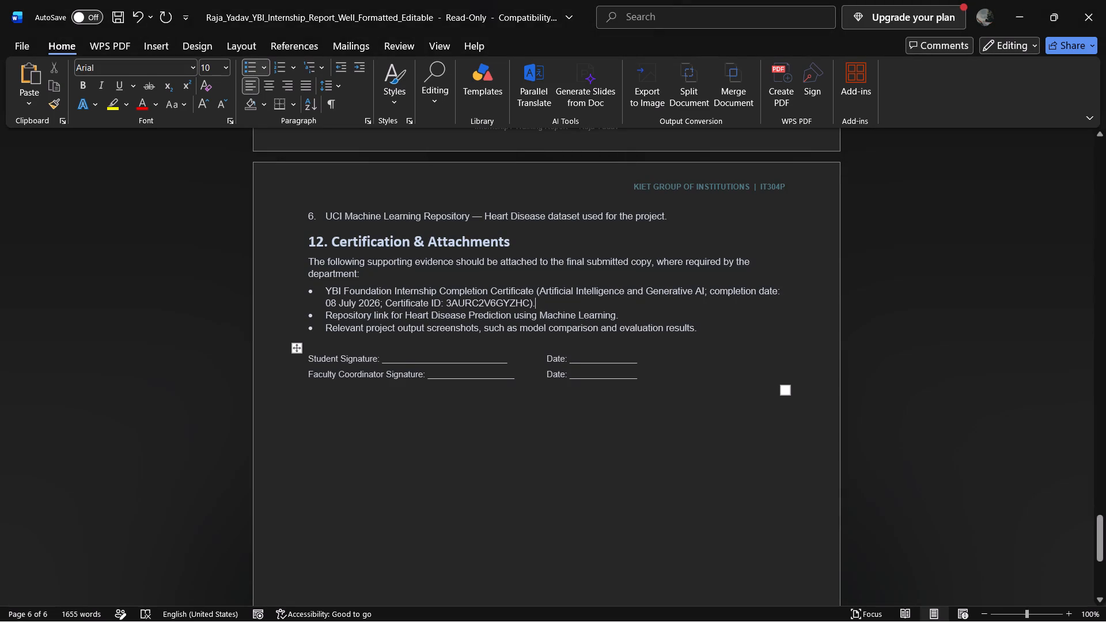
pyautogui.press('Return')
pyautogui.hotkey('ctrl', 'v')
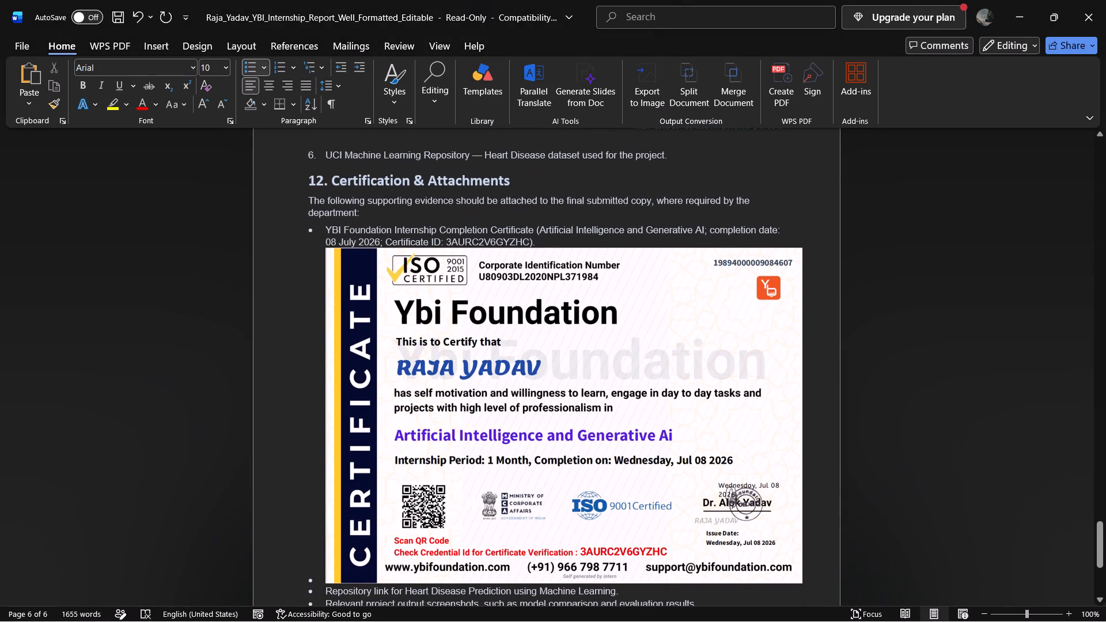
# Remove the bullet marker from the line holding the certificate picture.
pyautogui.scroll(-3, 626, 369)
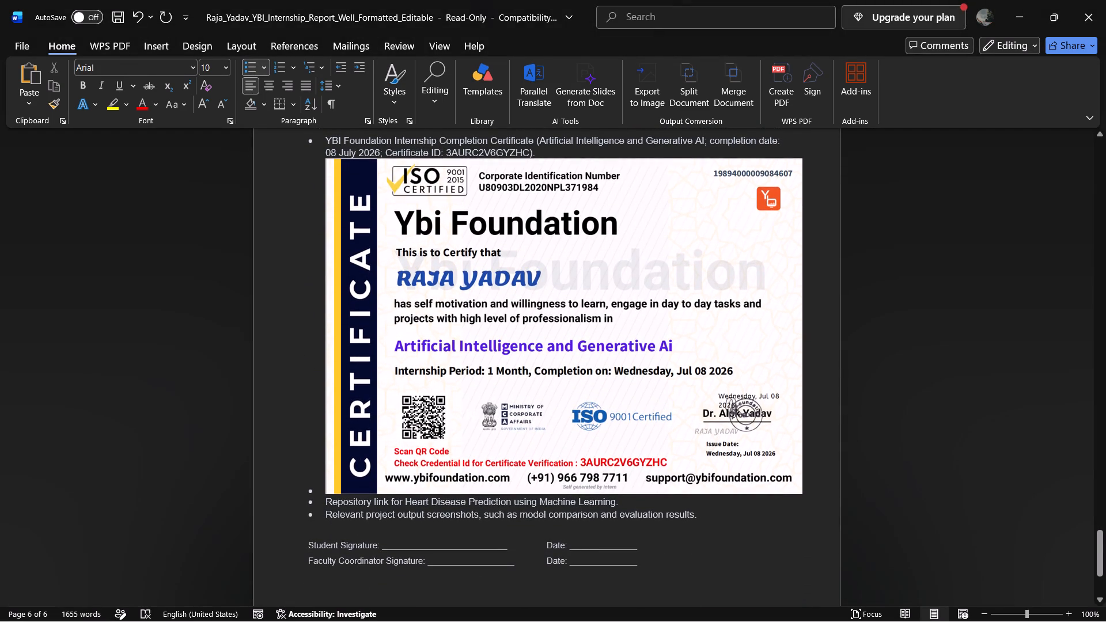
pyautogui.click(315, 492)
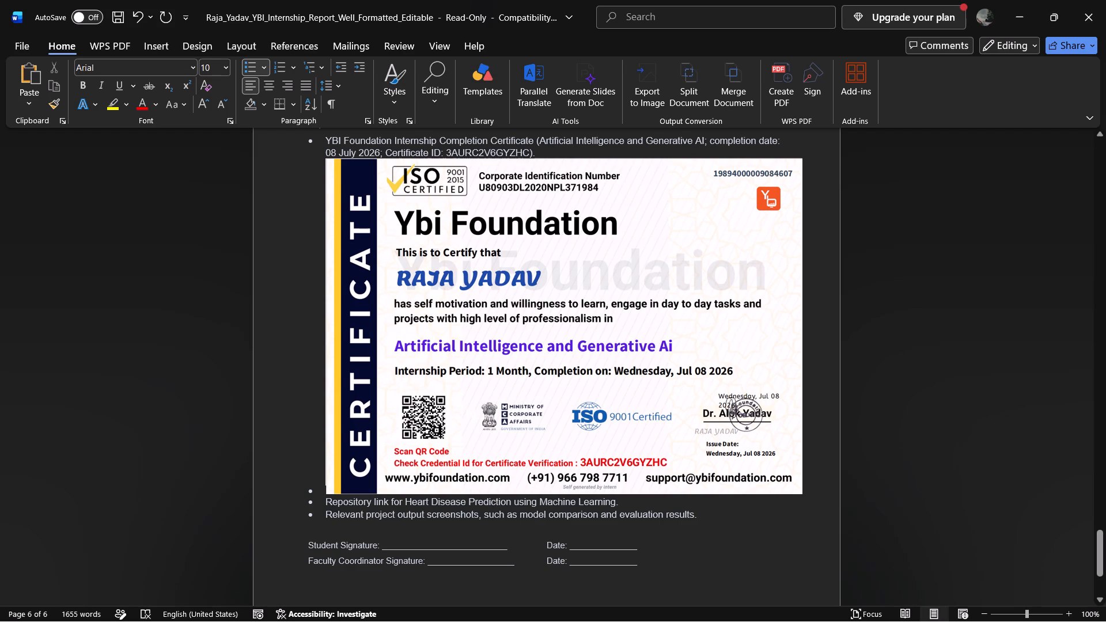
pyautogui.press('BackSpace')
# Shrink the certificate picture proportionally to fit inside the page margins, and flatten its height so it takes up less of the page.
pyautogui.click(723, 477)
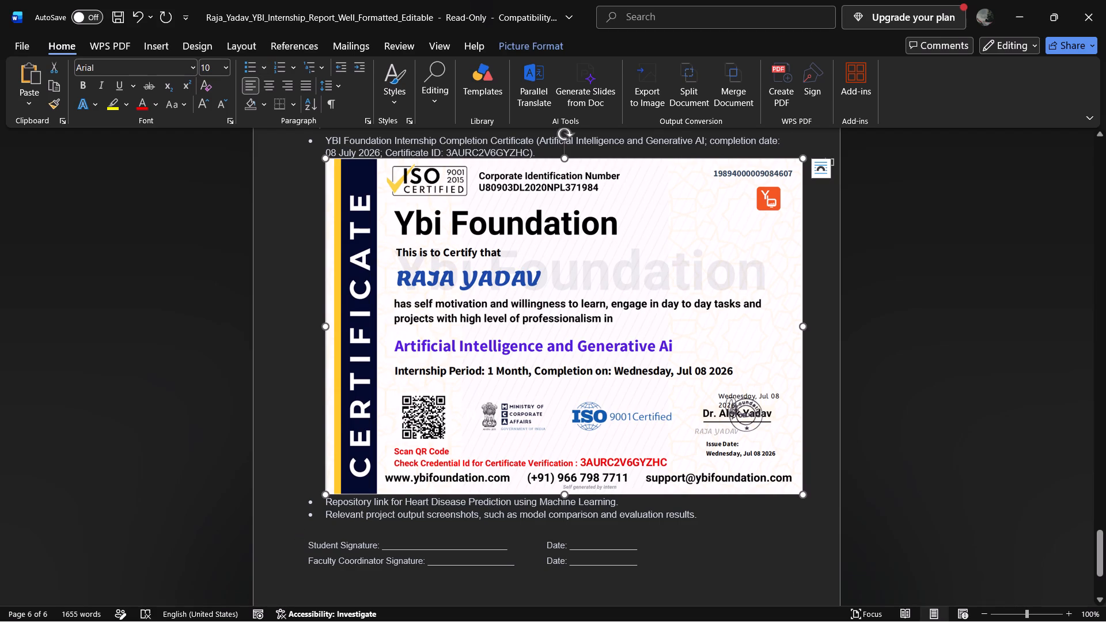
pyautogui.moveTo(802, 497); pyautogui.dragTo(753, 415)
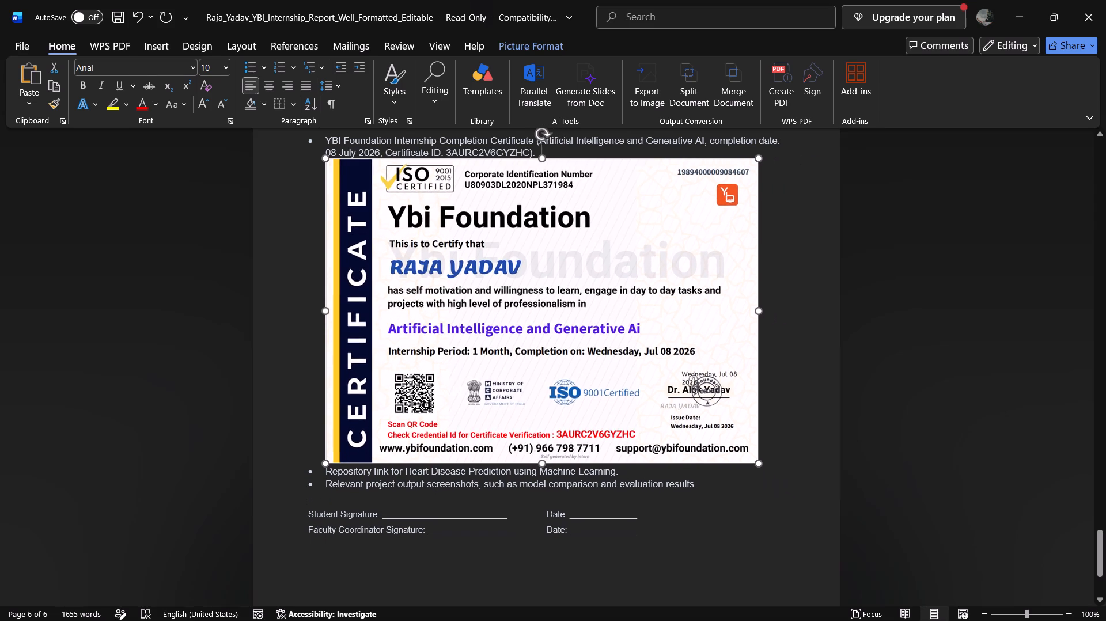
pyautogui.moveTo(753, 415); pyautogui.dragTo(730, 328)
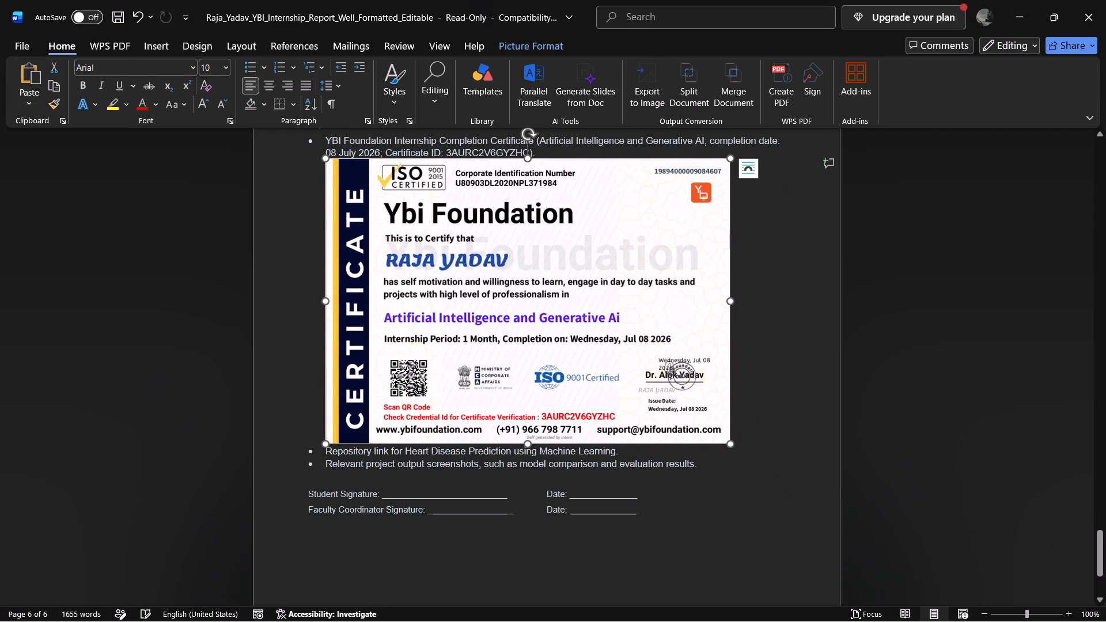
pyautogui.moveTo(526, 441); pyautogui.dragTo(528, 404)
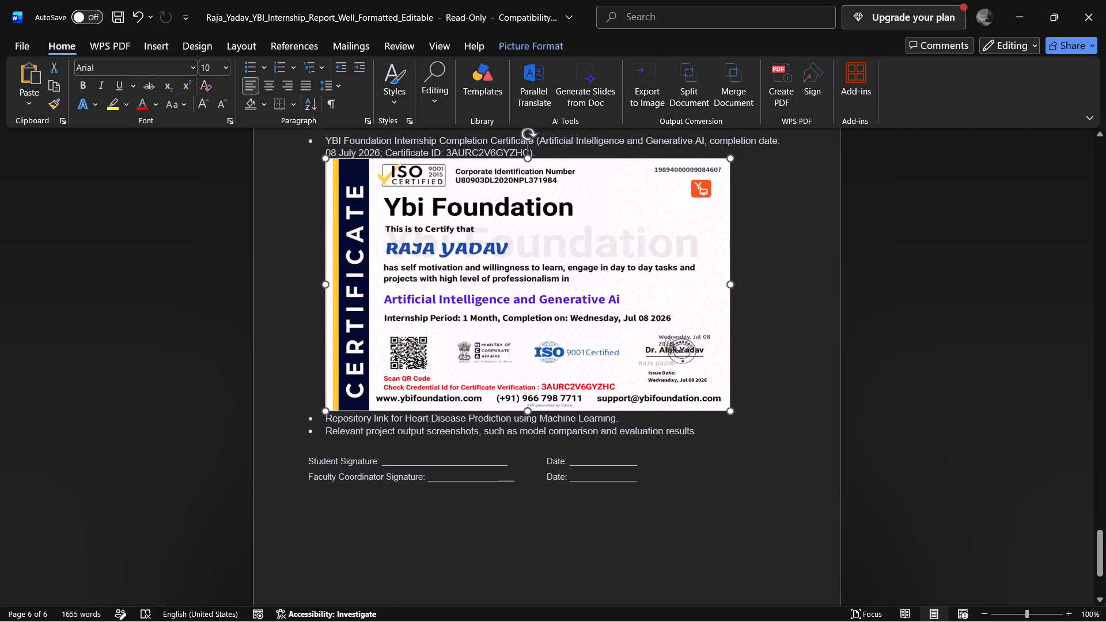
pyautogui.moveTo(528, 404); pyautogui.dragTo(541, 349)
pyautogui.click(665, 496)
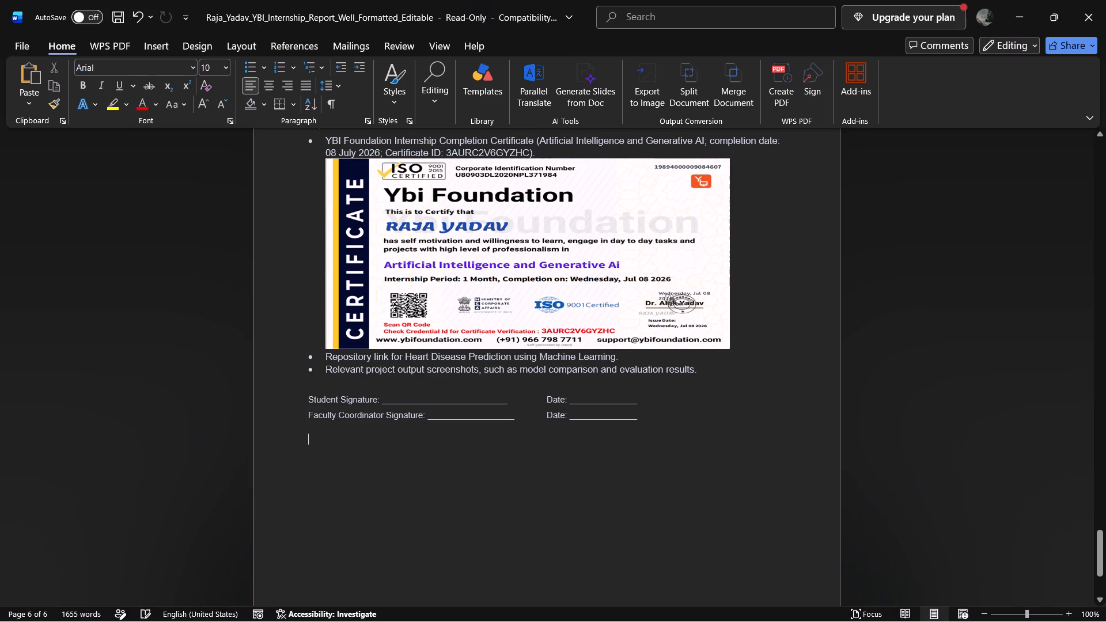
# Add an unbulleted line reading "Link:" beneath the Heart Disease Prediction repository bullet.
pyautogui.click(677, 357)
pyautogui.press('Return')
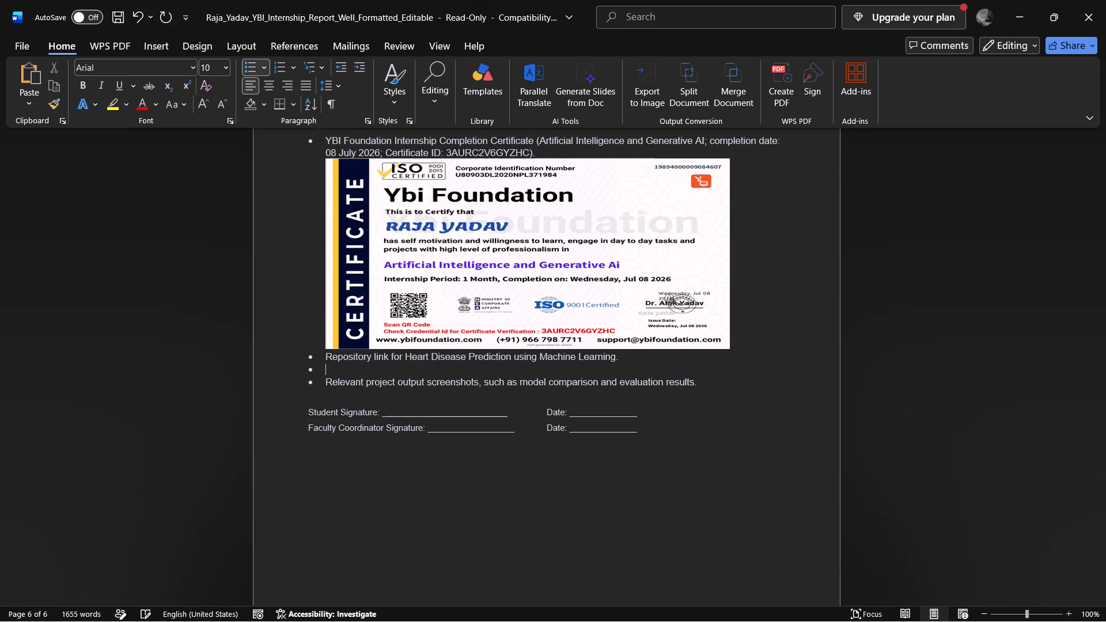
pyautogui.press('BackSpace')
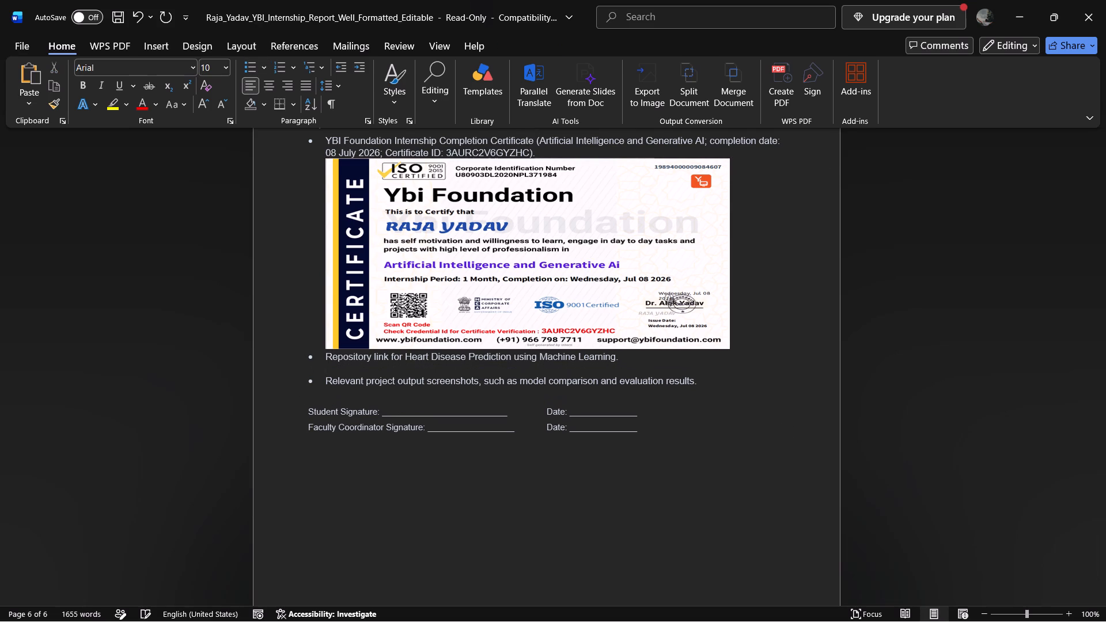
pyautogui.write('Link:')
# Switch to Chrome, search for "github" in a new tab and open the GitHub website from the results.
pyautogui.click(620, 605)
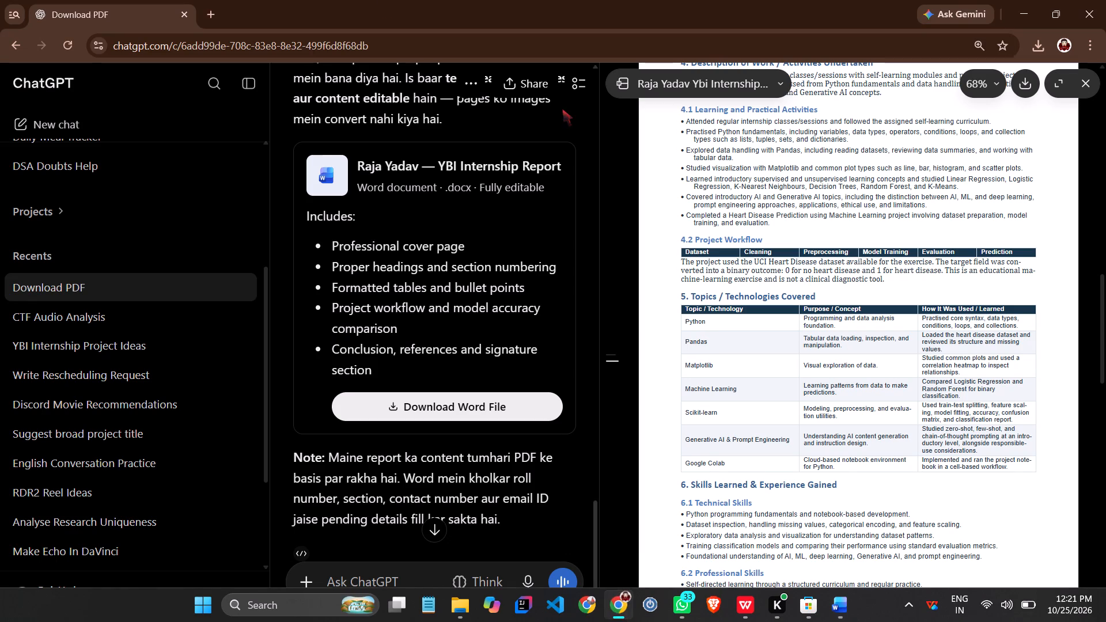
pyautogui.click(214, 6)
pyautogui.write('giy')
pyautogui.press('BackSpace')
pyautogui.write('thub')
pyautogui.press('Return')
pyautogui.doubleClick(217, 220)
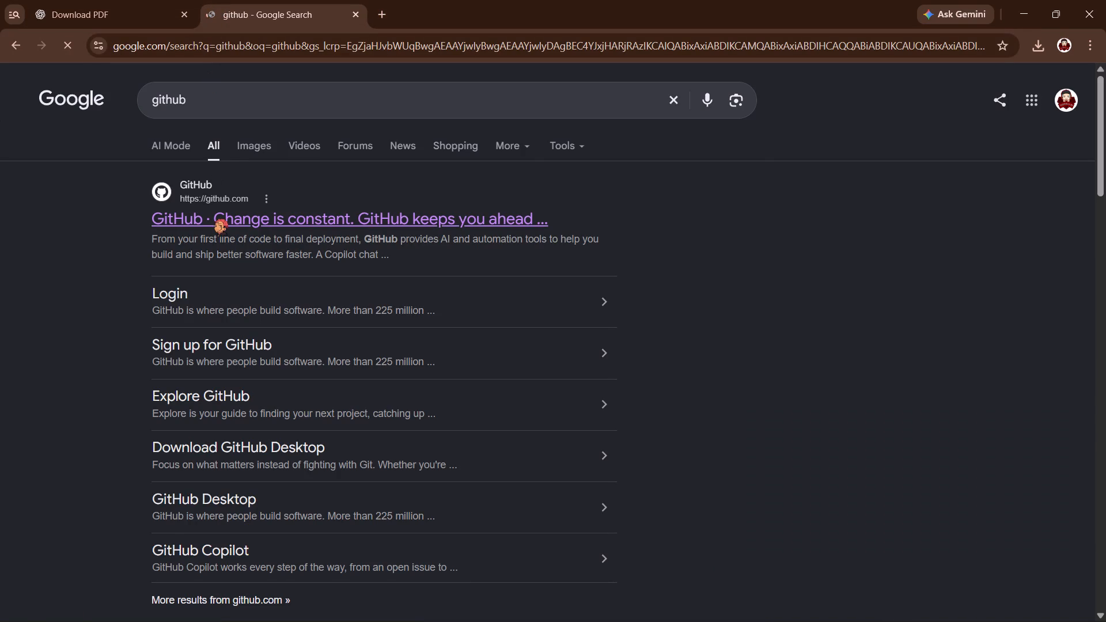
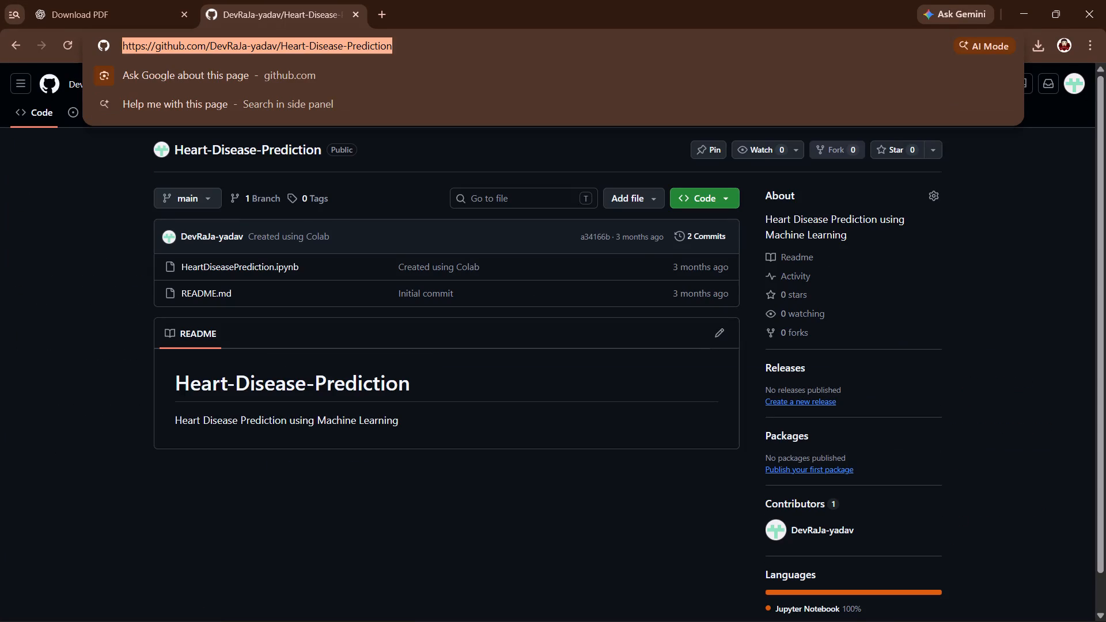
# Copy the Heart-Disease-Prediction repository URL from GitHub and paste it after "Link:" in the Word report.
pyautogui.hotkey('ctrl', 'c')
pyautogui.hotkey('alt', 'Tab')
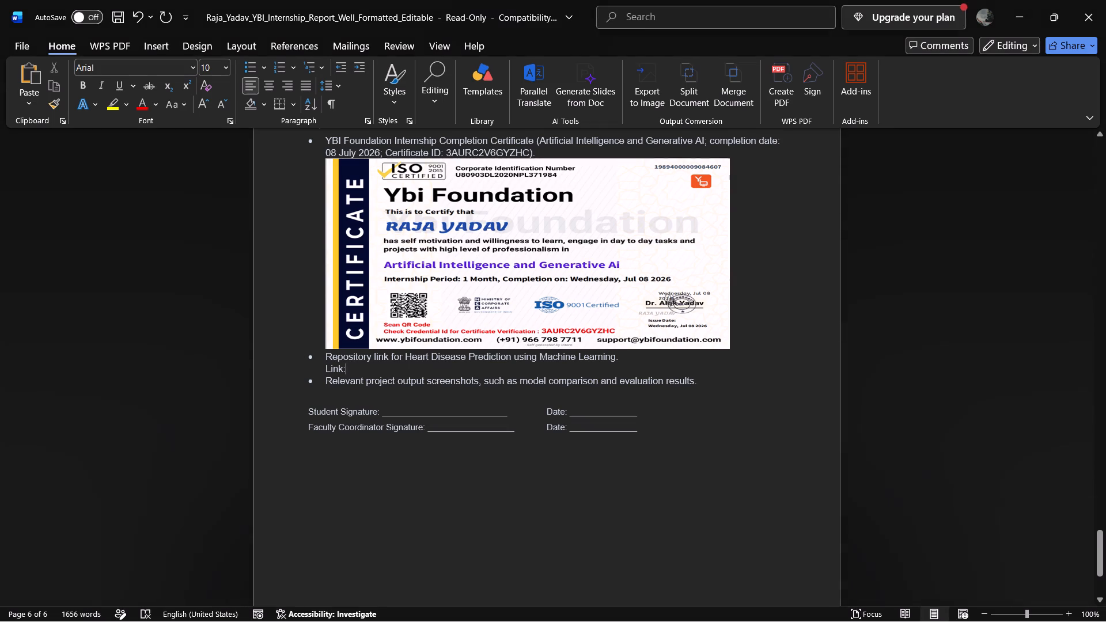
pyautogui.hotkey('ctrl', 'v')
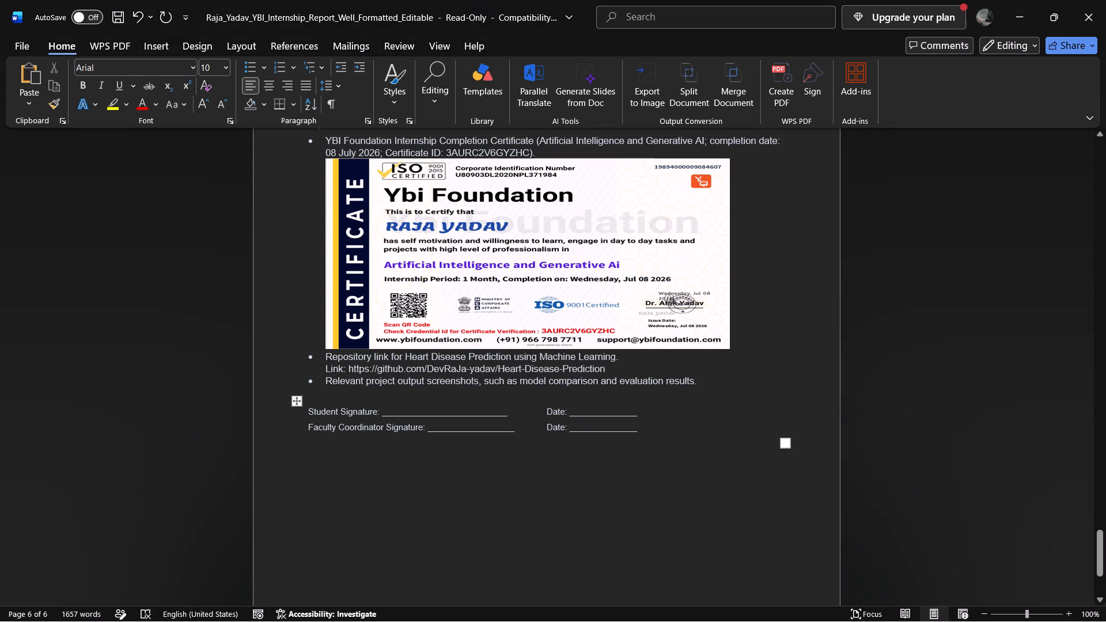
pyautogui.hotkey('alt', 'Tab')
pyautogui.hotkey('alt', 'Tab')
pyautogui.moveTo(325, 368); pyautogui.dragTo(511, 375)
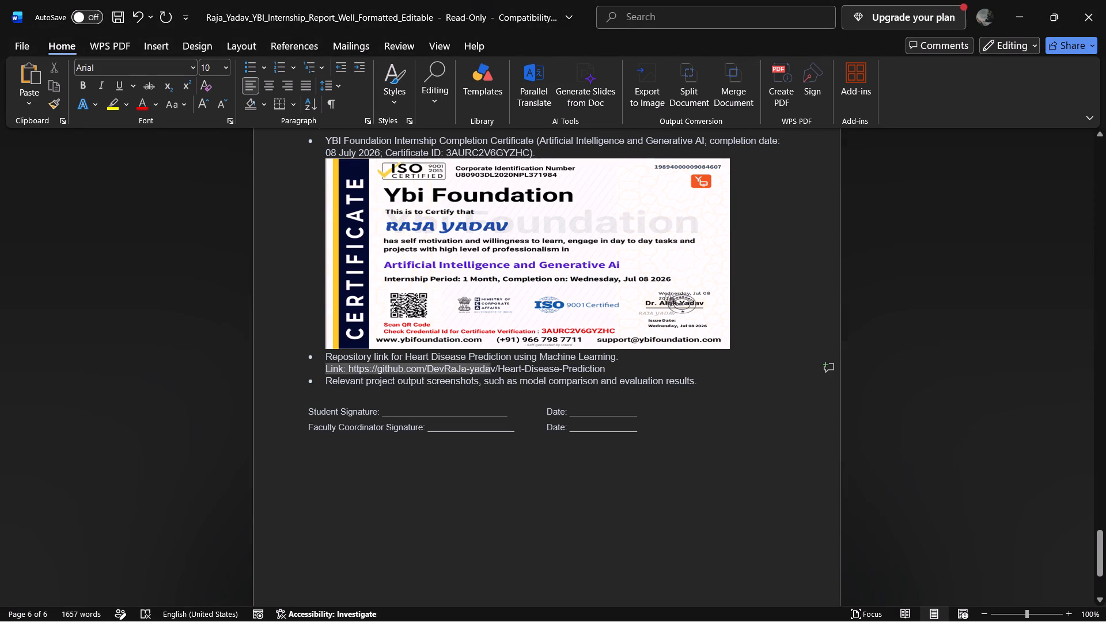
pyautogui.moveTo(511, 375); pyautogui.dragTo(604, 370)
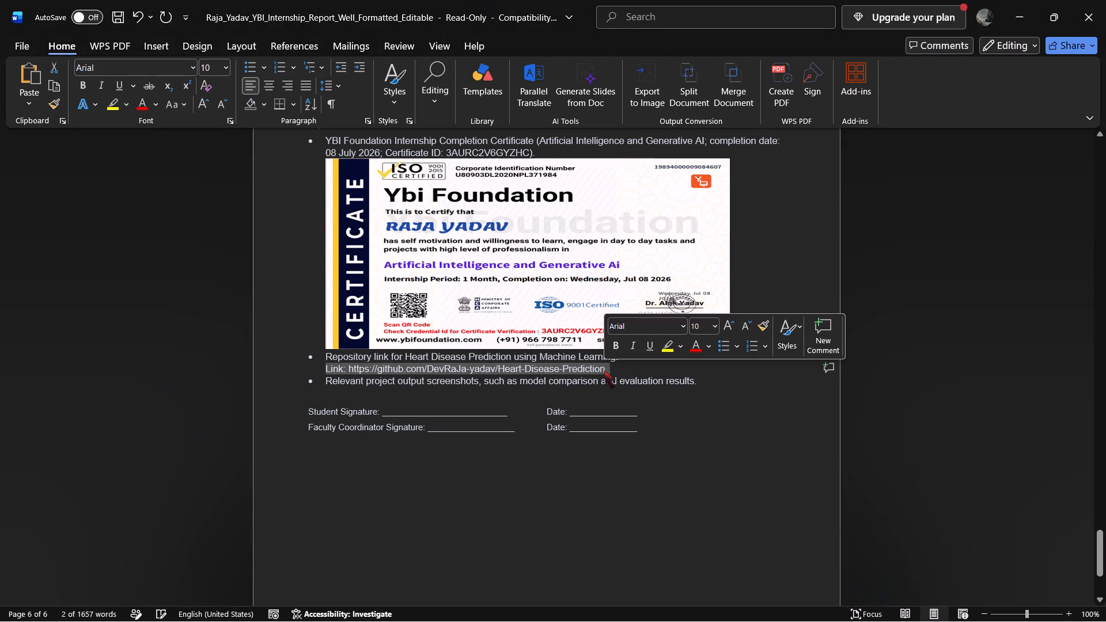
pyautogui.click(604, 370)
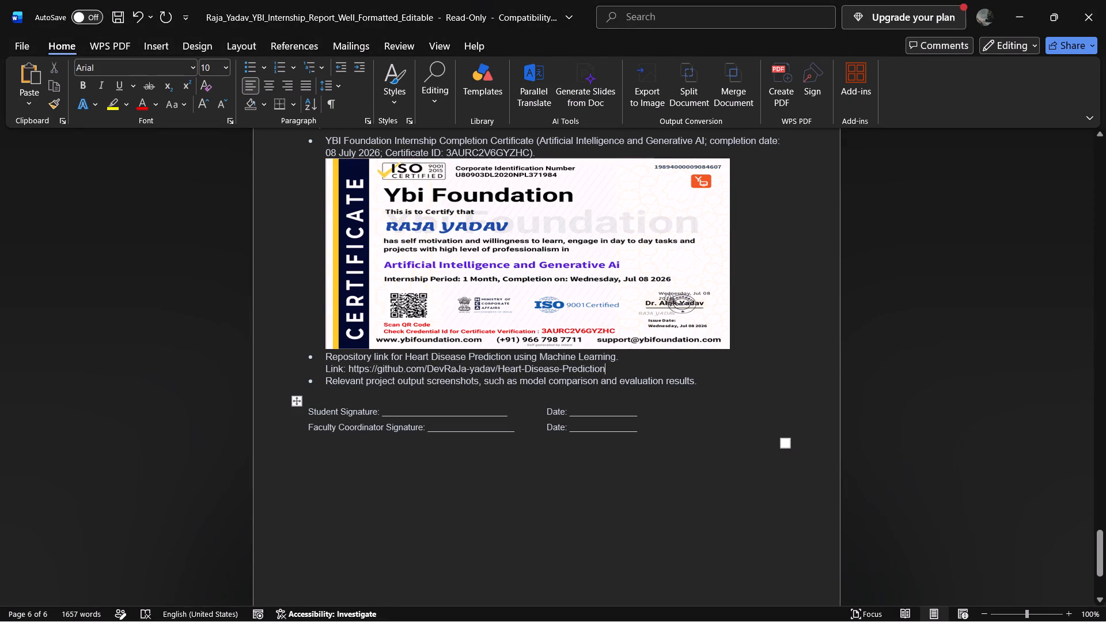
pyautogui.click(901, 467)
# Add two blank lines below the repository link line and two below the certificate picture.
pyautogui.click(611, 373)
pyautogui.press('Return')
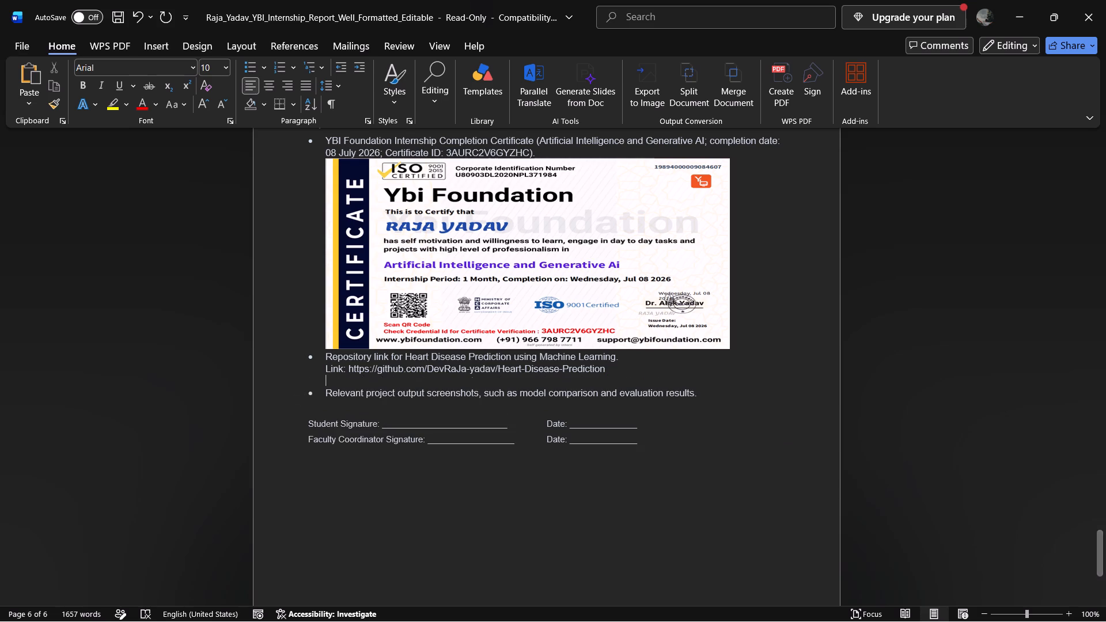
pyautogui.press('Return')
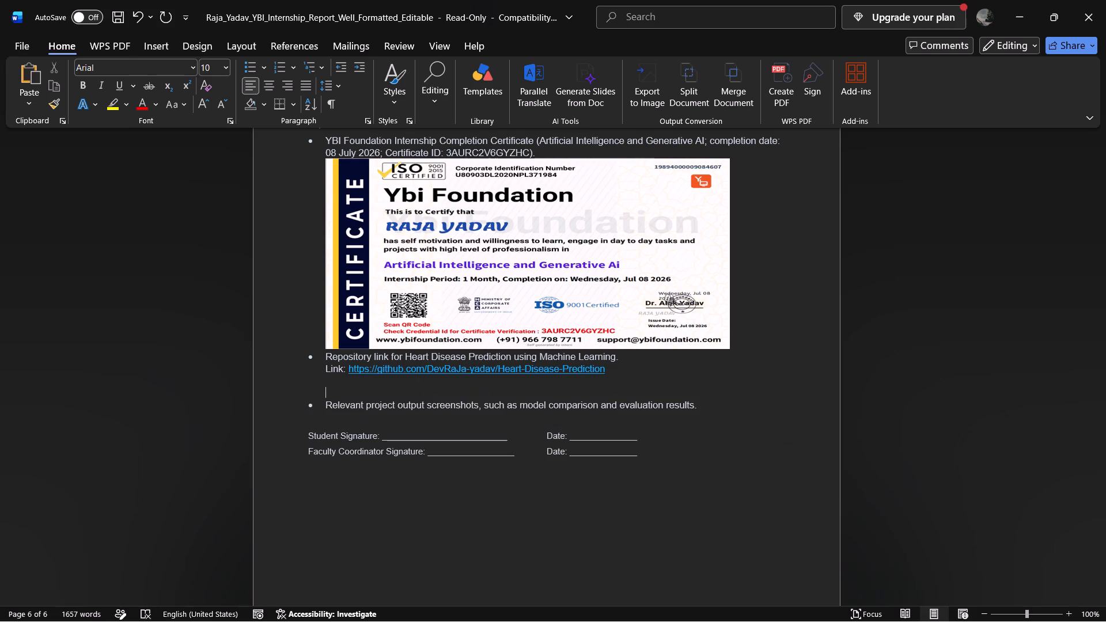
pyautogui.click(734, 348)
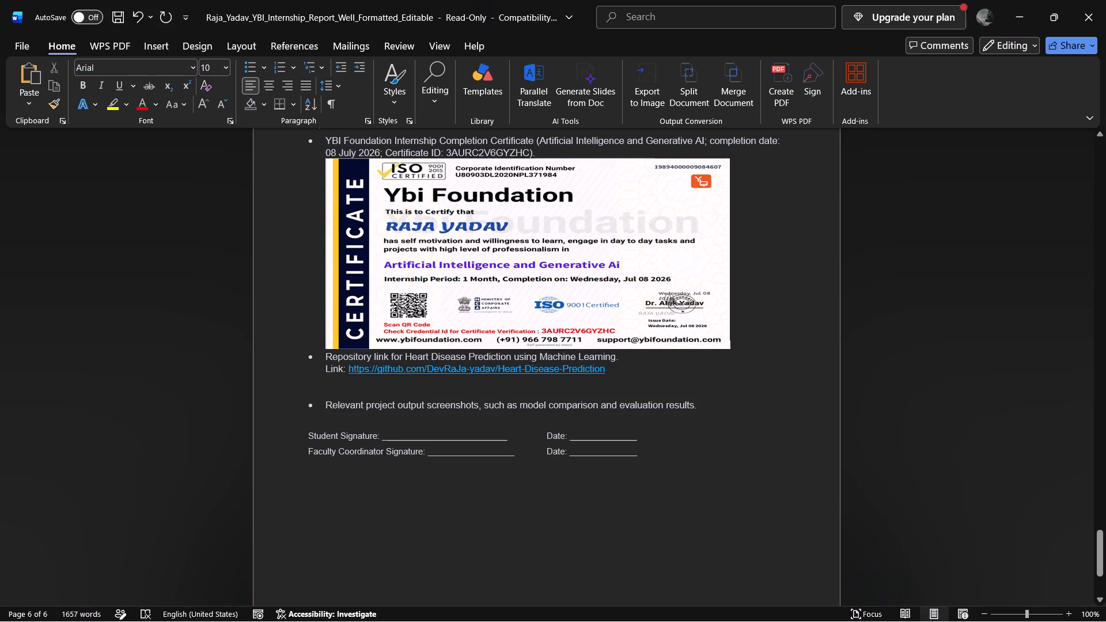
pyautogui.press('Return')
pyautogui.press('Return')
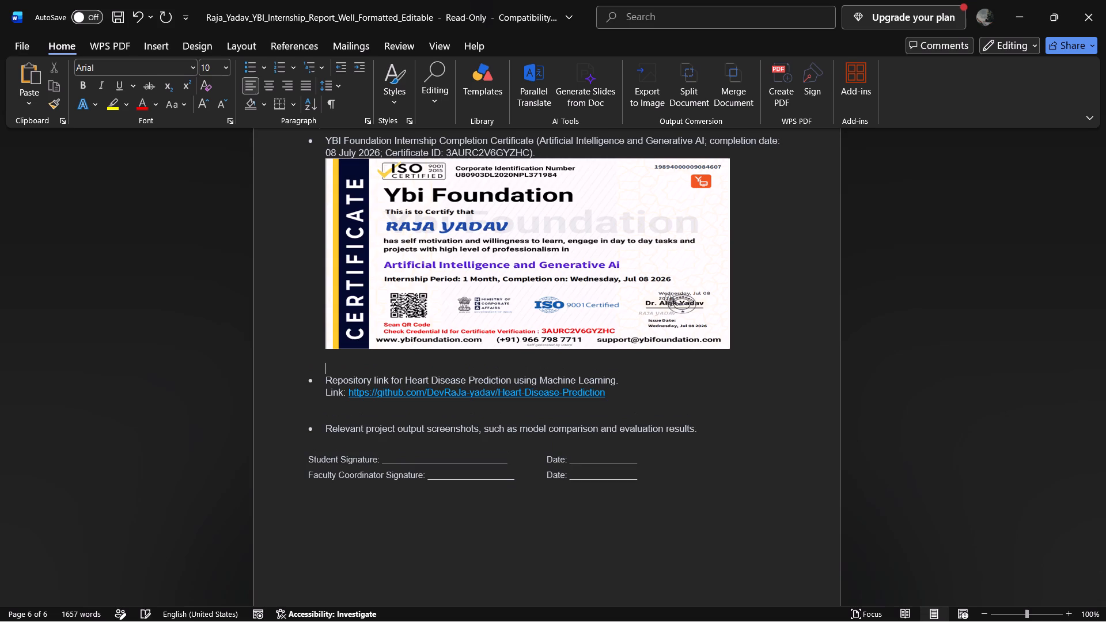
# Save the report in the Downloads folder as a Word document named internshipreport, accepting the newest file format.
pyautogui.scroll(-1, 734, 348)
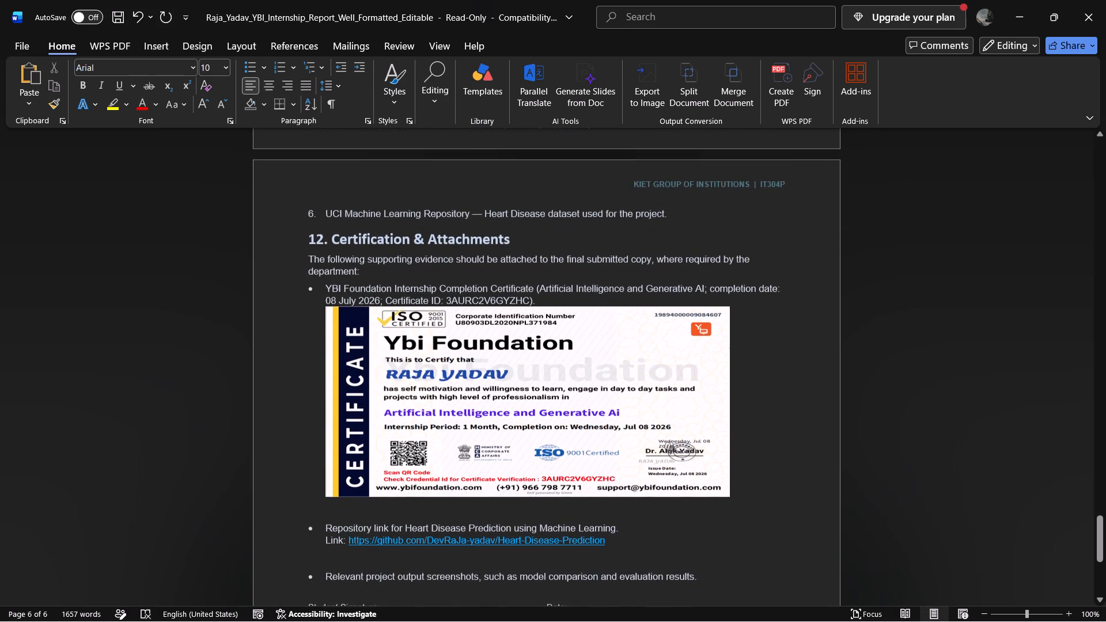
pyautogui.scroll(-1, 734, 348)
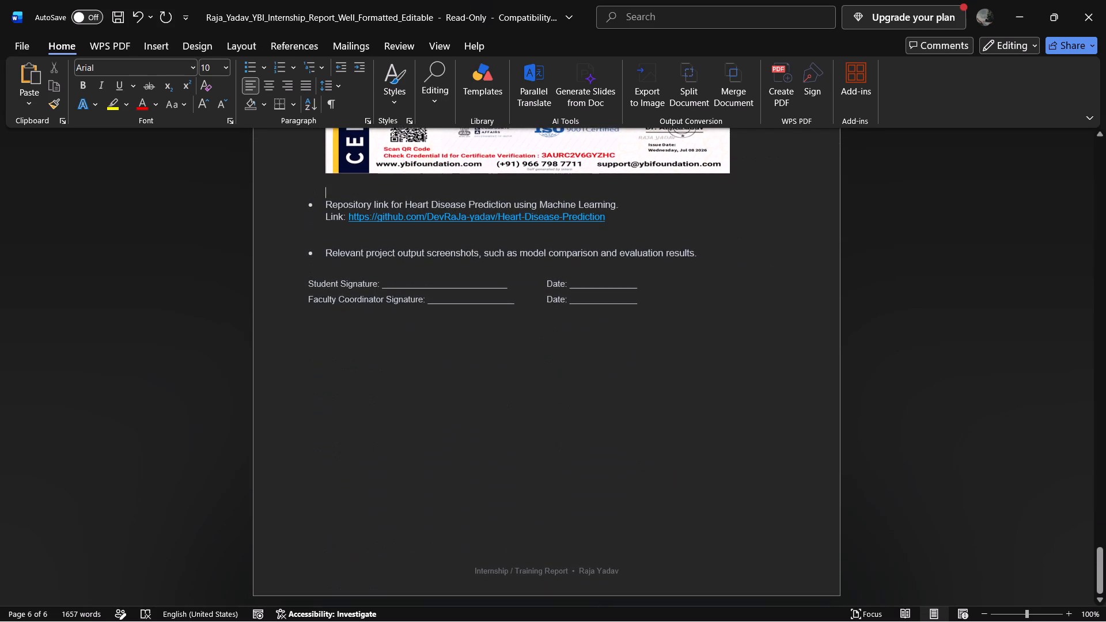
pyautogui.scroll(-1, 734, 348)
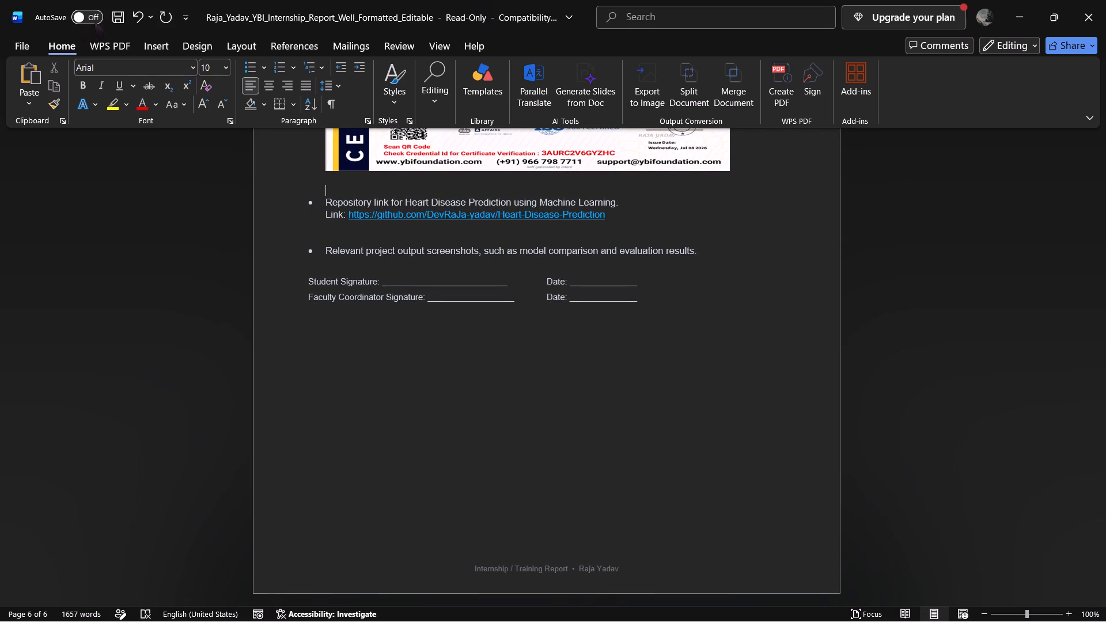
pyautogui.click(96, 16)
pyautogui.click(123, 17)
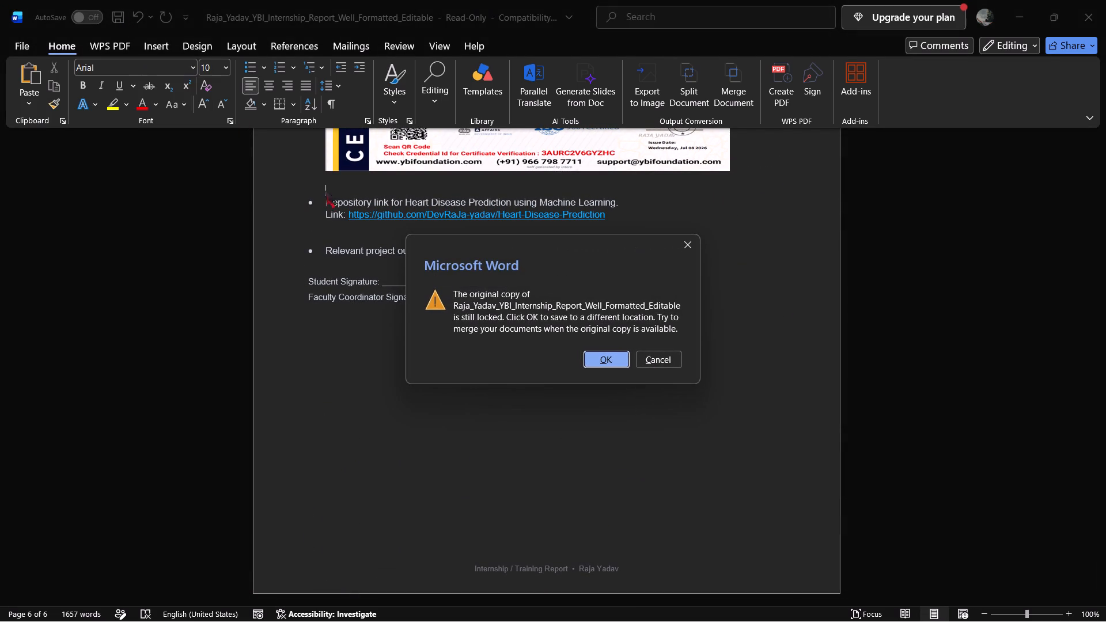
pyautogui.click(607, 359)
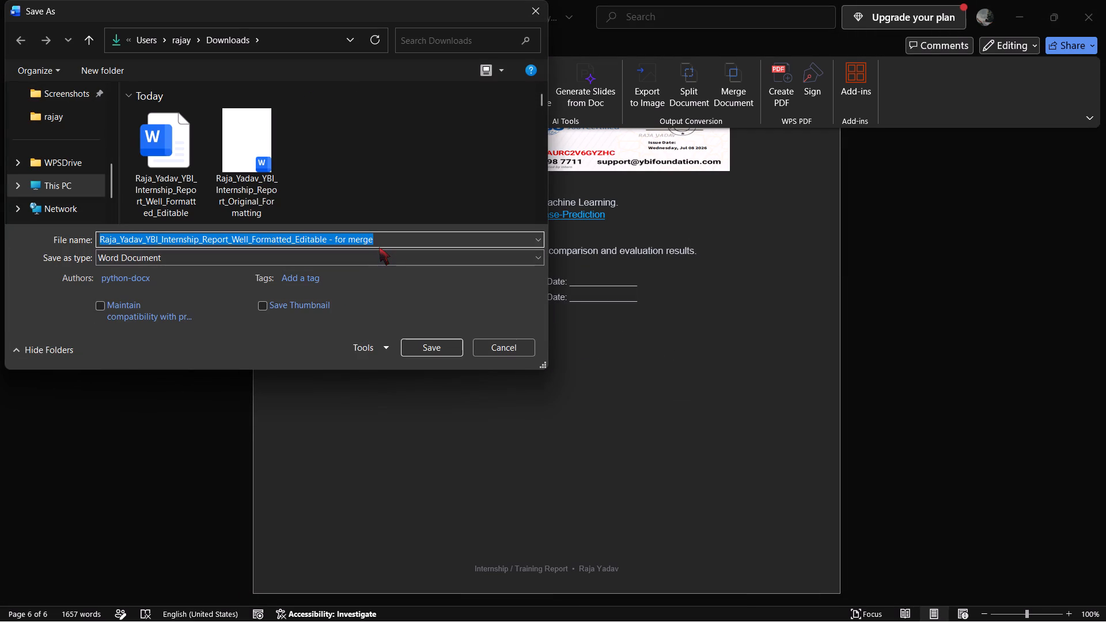
pyautogui.press('BackSpace')
pyautogui.write('internshipreport')
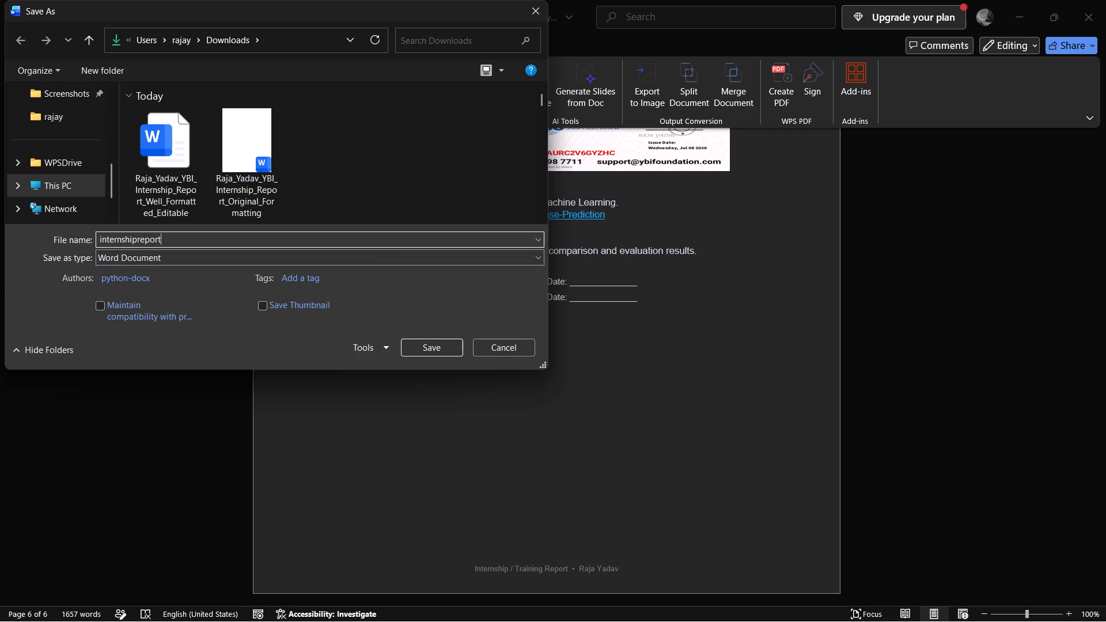
pyautogui.press('Return')
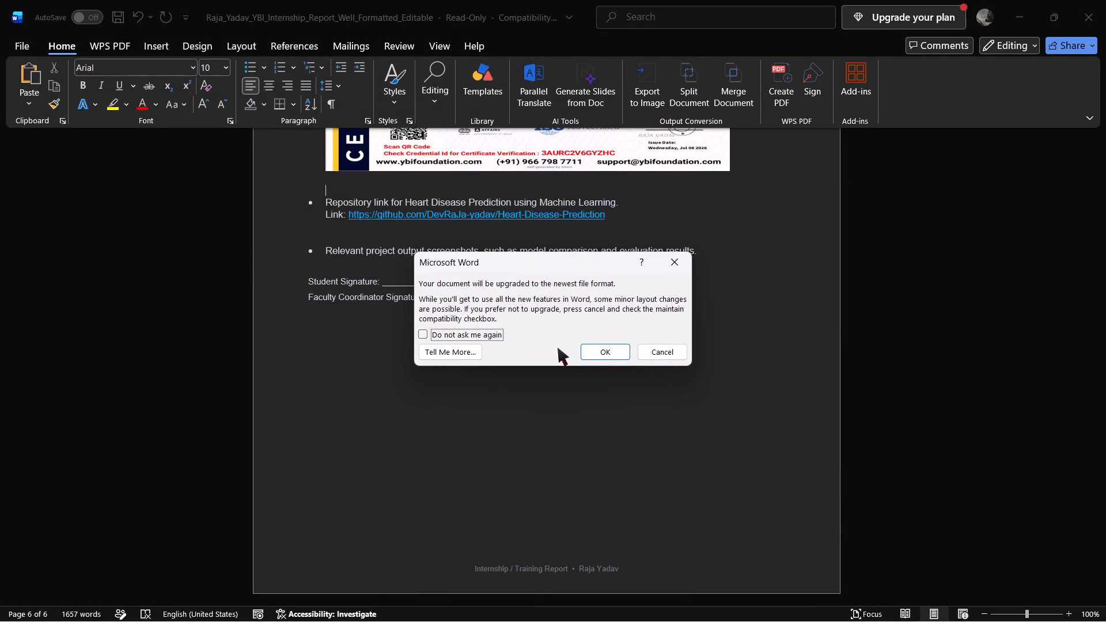
pyautogui.click(590, 350)
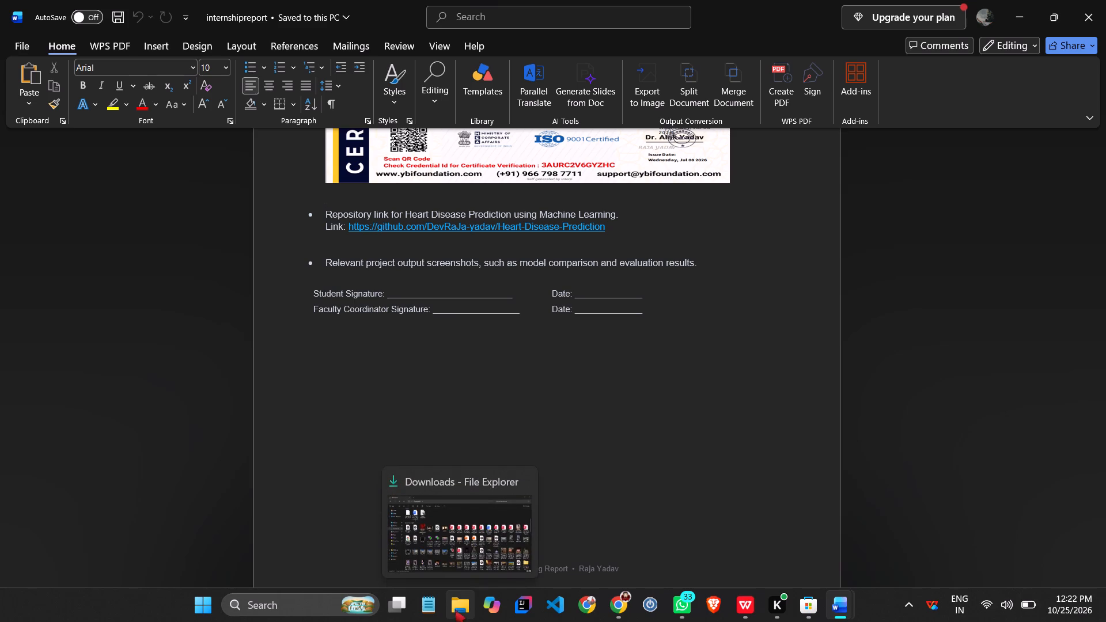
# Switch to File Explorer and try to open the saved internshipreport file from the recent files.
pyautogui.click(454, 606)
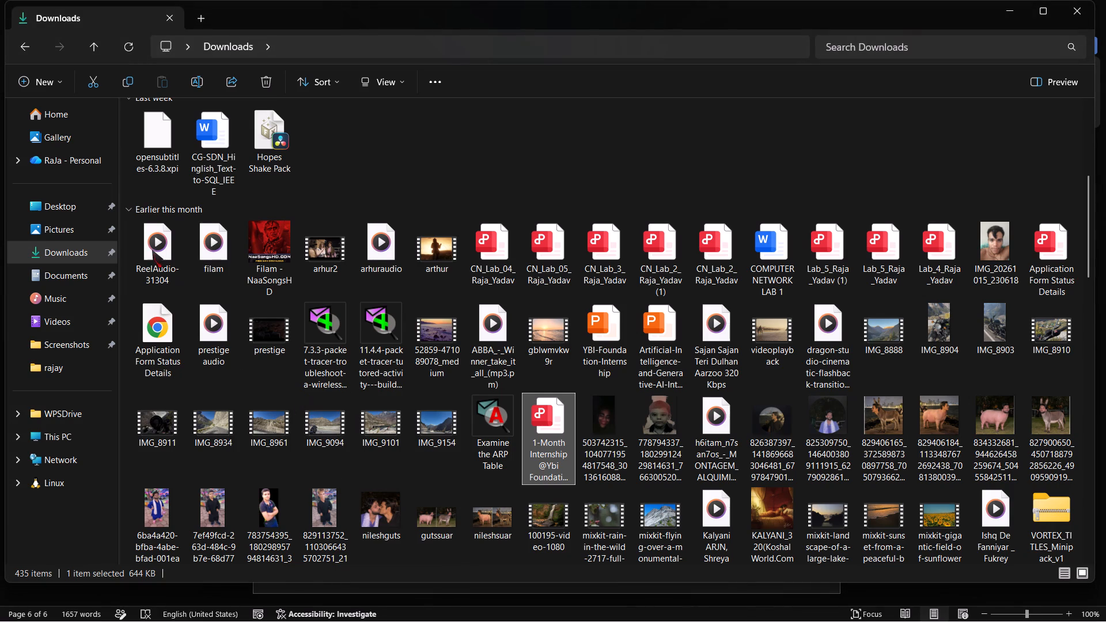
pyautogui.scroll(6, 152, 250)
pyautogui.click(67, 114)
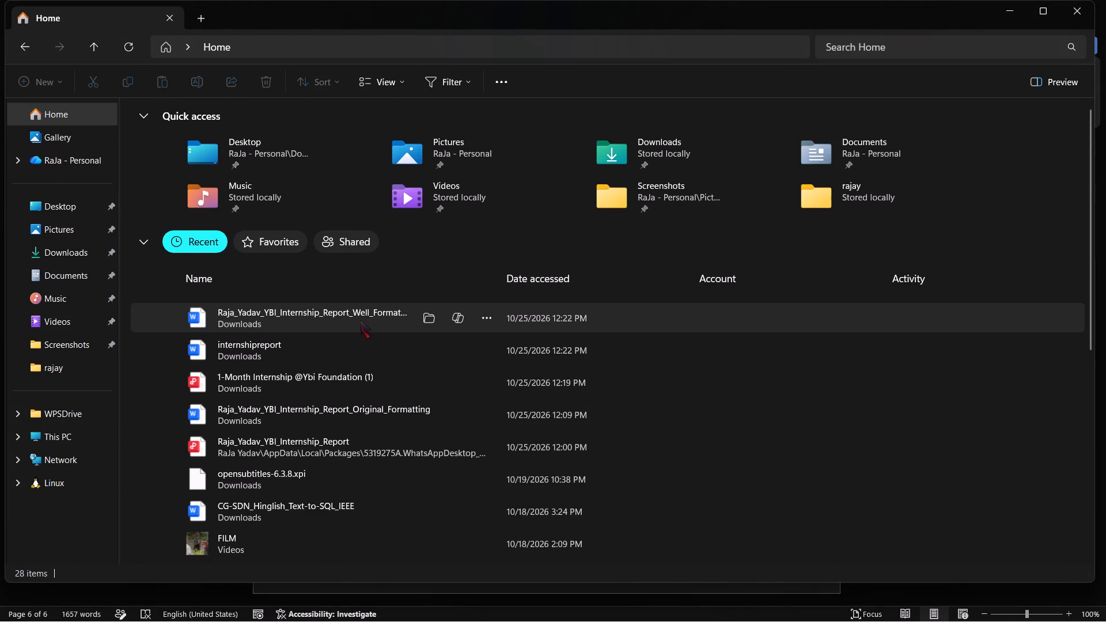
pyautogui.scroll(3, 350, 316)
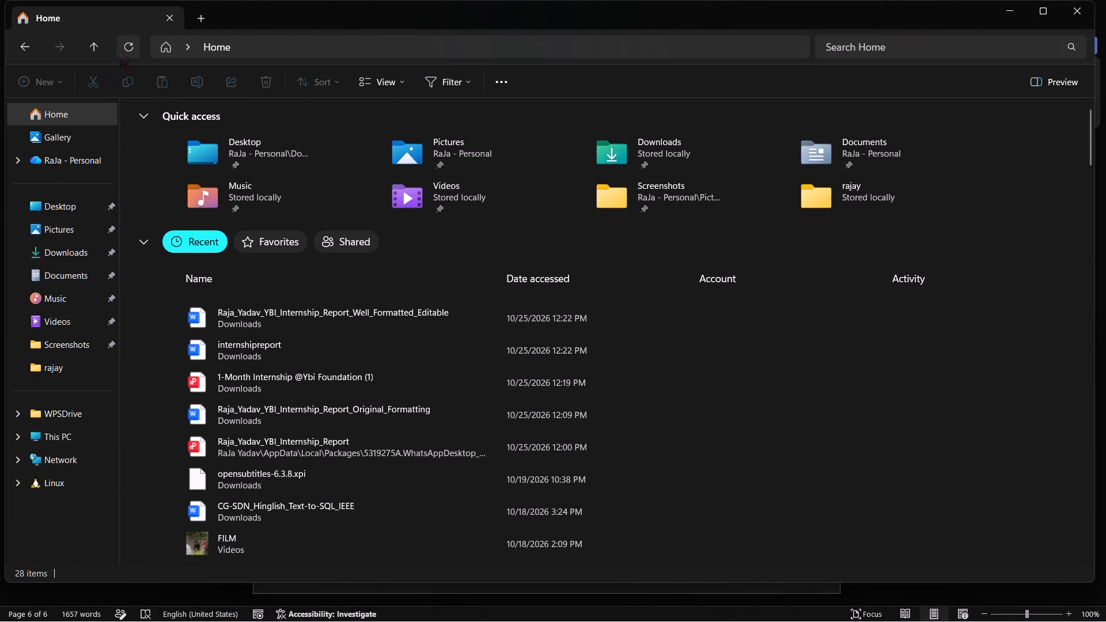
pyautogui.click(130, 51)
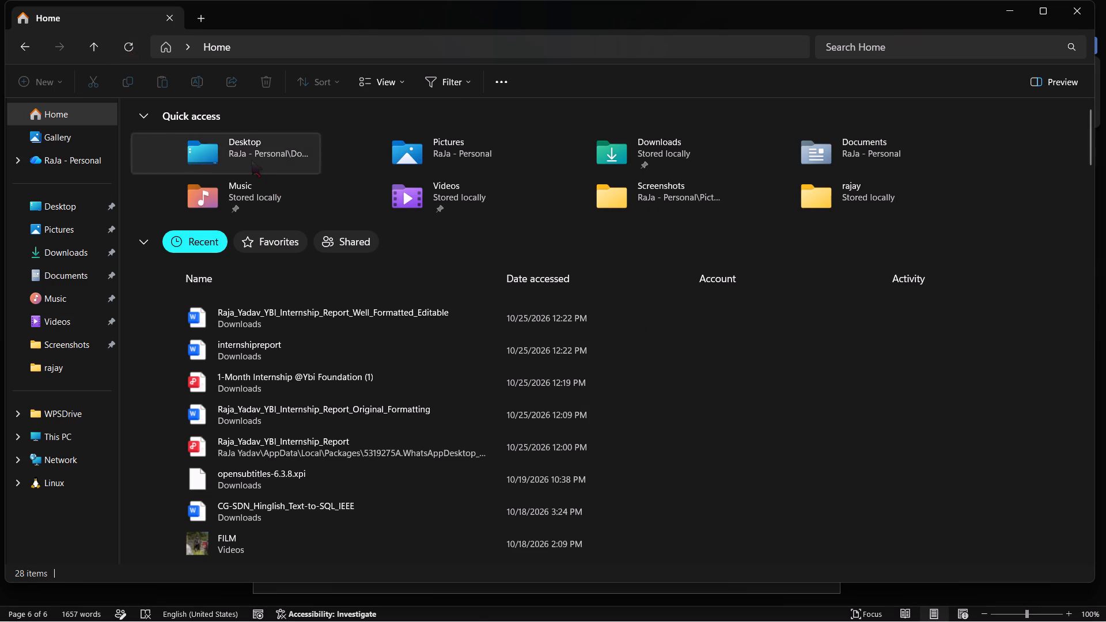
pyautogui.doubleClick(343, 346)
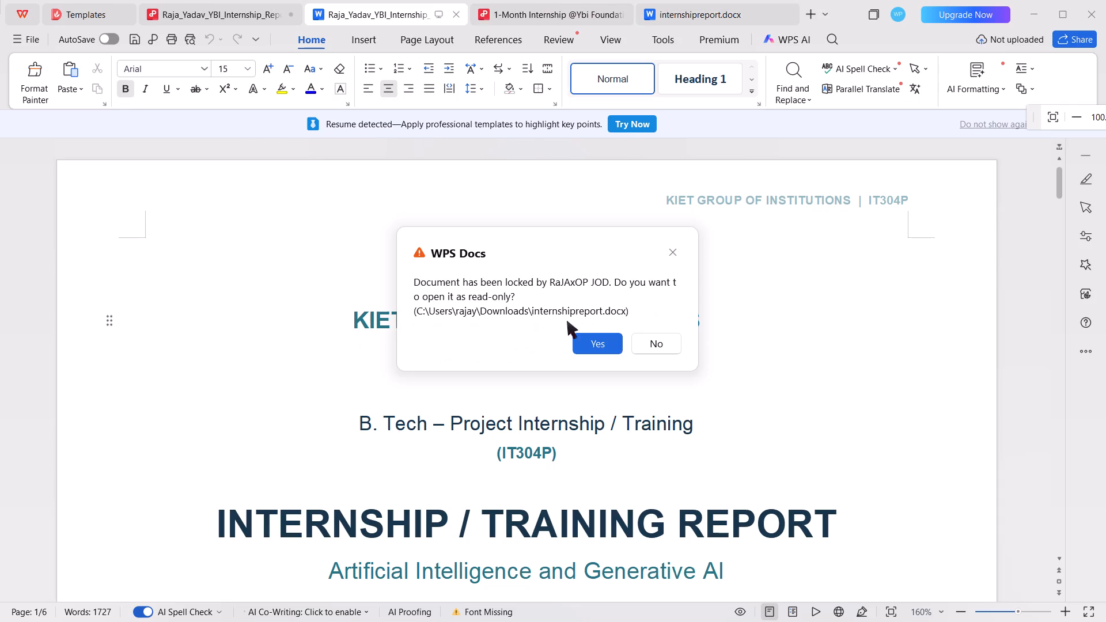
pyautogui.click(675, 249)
# Look through the cover page and student details in the report copy open in WPS Office.
pyautogui.scroll(-2, 687, 370)
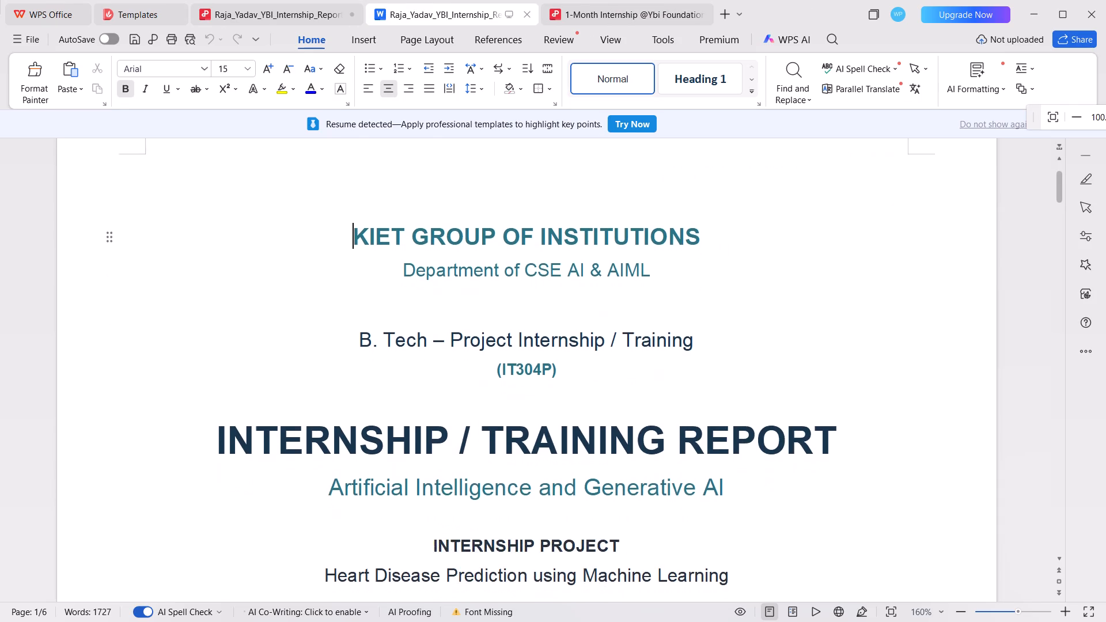
pyautogui.scroll(-5, 687, 370)
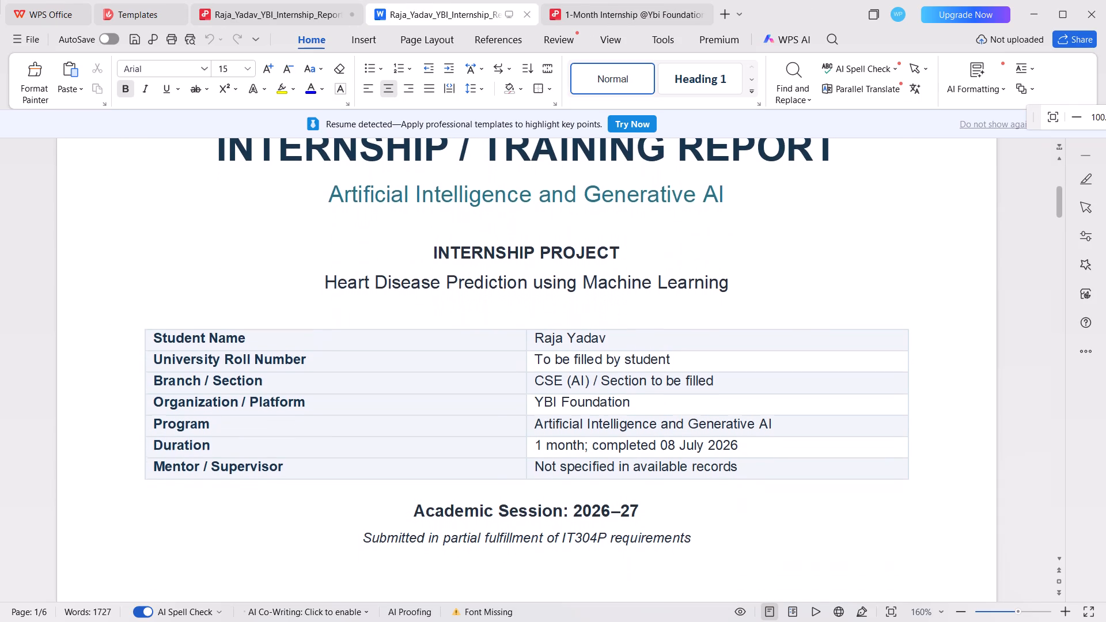
pyautogui.scroll(-5, 687, 370)
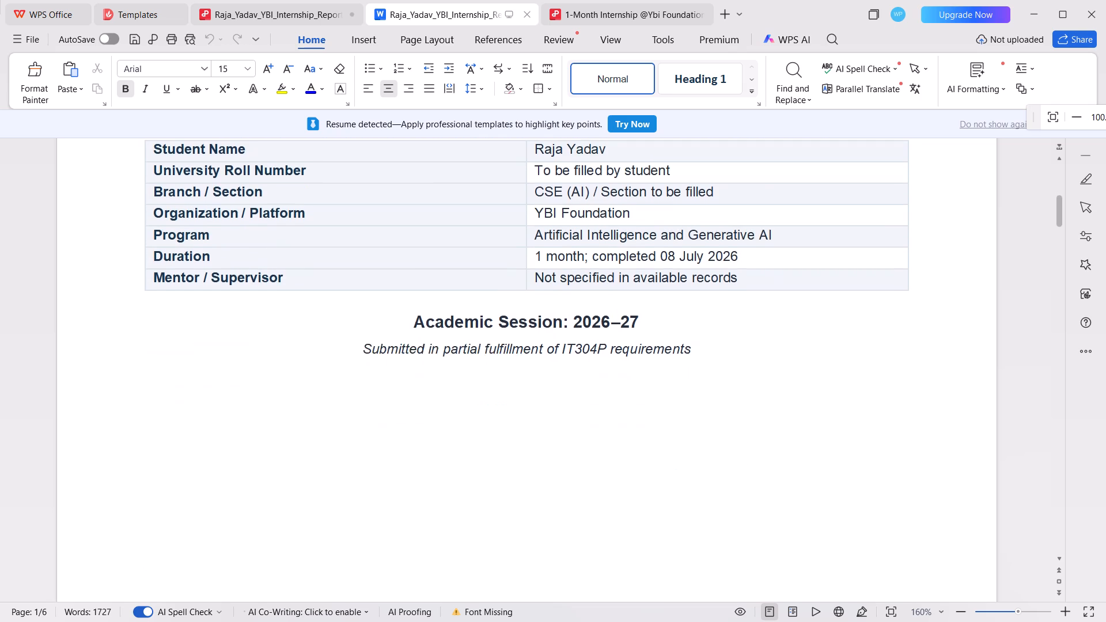
pyautogui.scroll(-7, 687, 370)
pyautogui.scroll(1, 687, 370)
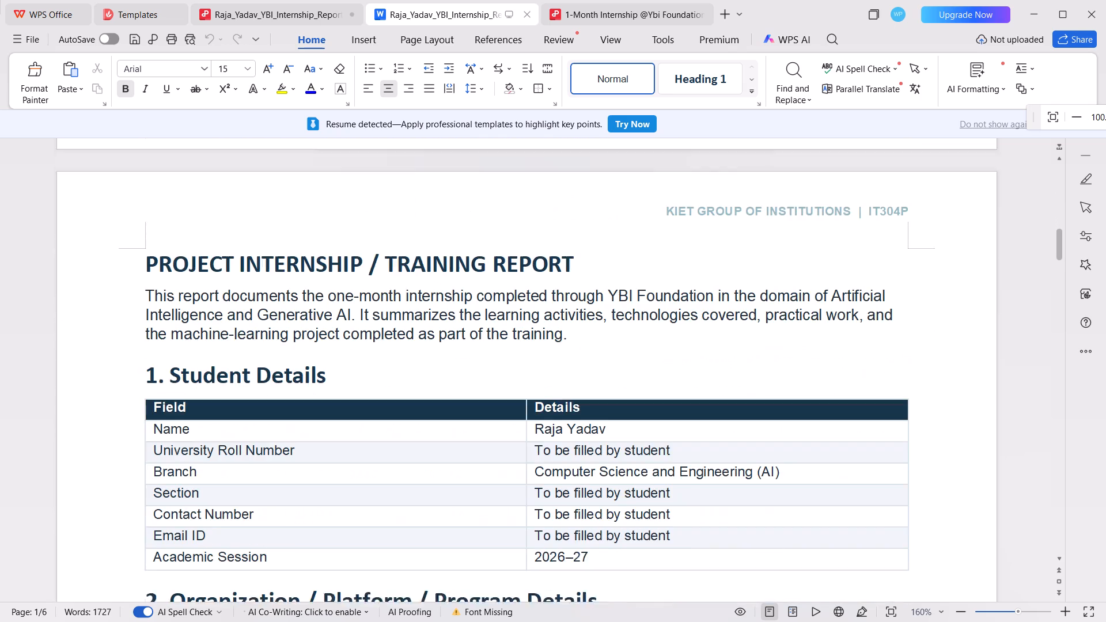
pyautogui.scroll(5, 687, 370)
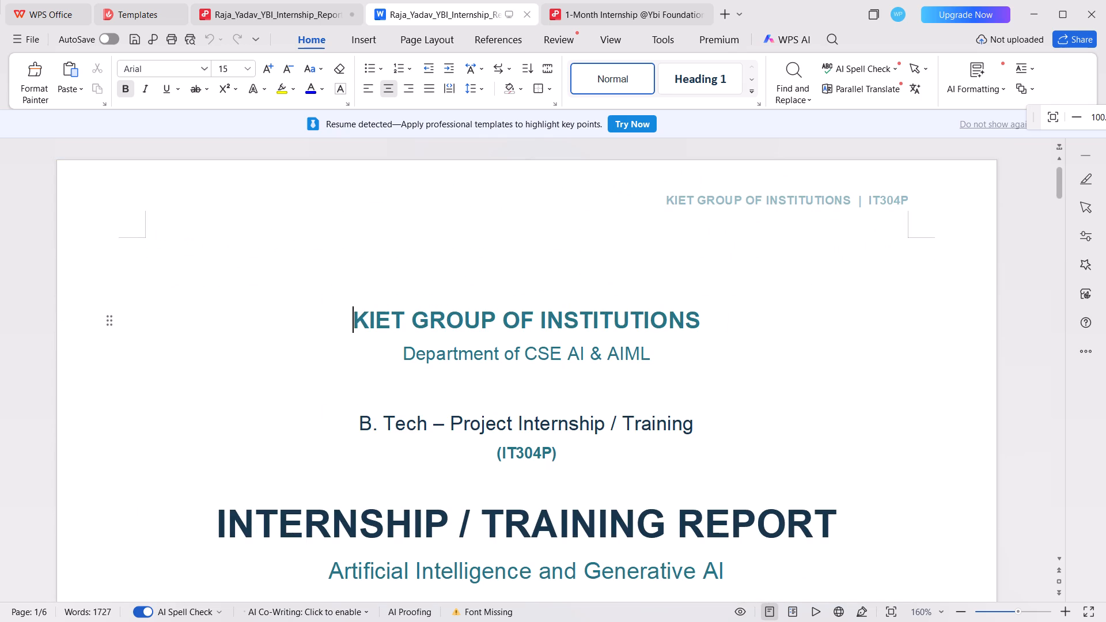
# Switch to File Explorer and show the contents of the Downloads folder.
pyautogui.hotkey('alt', 'Tab')
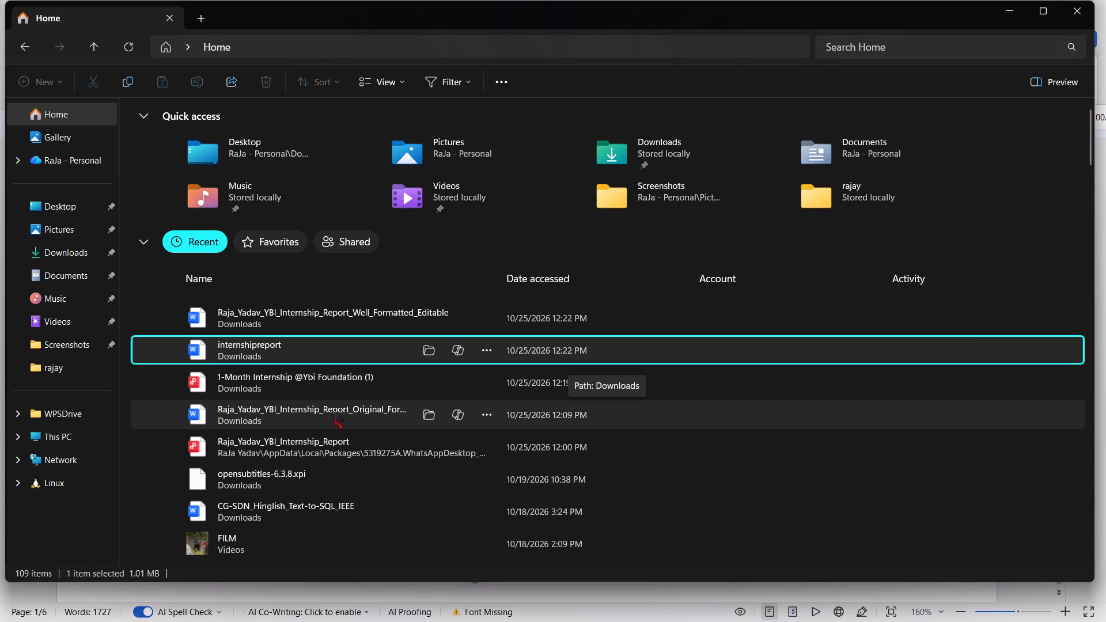
pyautogui.click(64, 252)
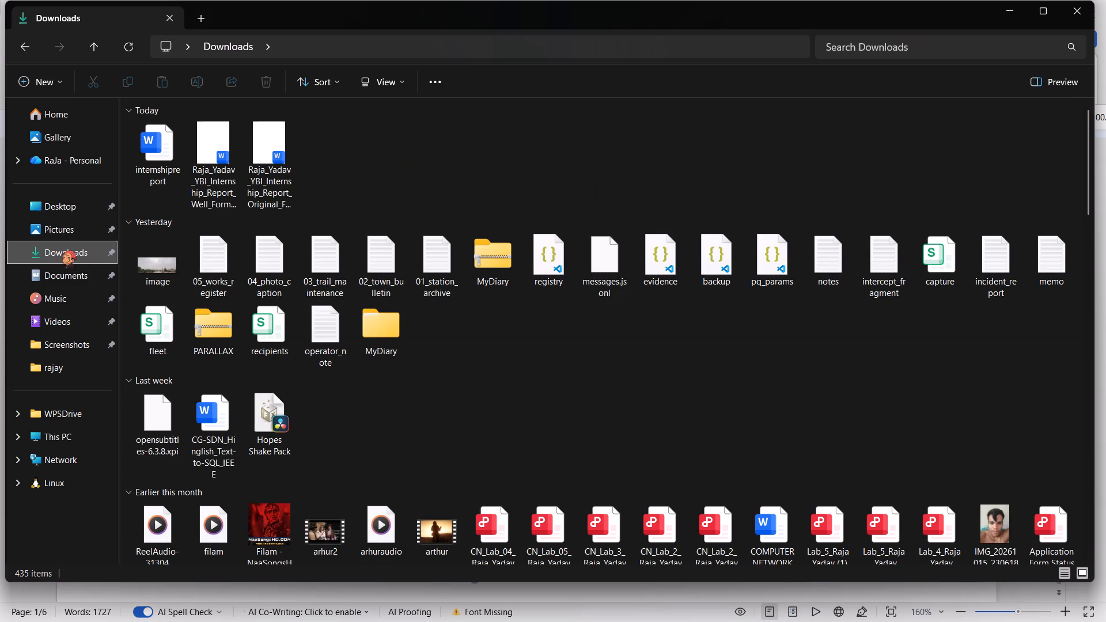
# Return to the internshipreport document in Word and review it from section 12 back to the cover page.
pyautogui.hotkey('alt', 'Tab')
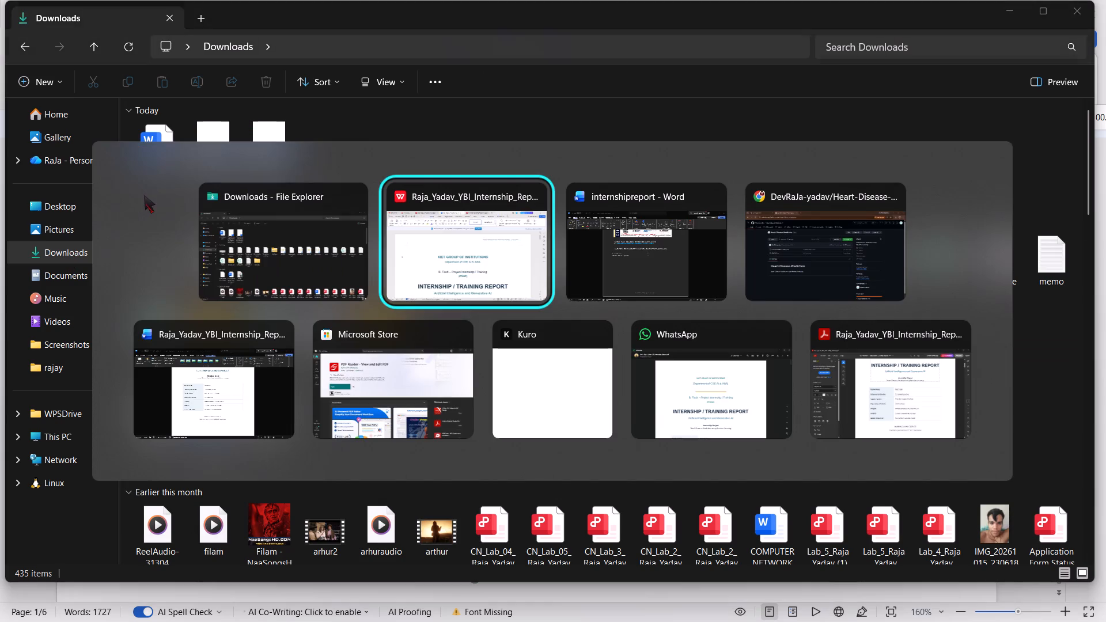
pyautogui.hotkey('alt', 'Tab')
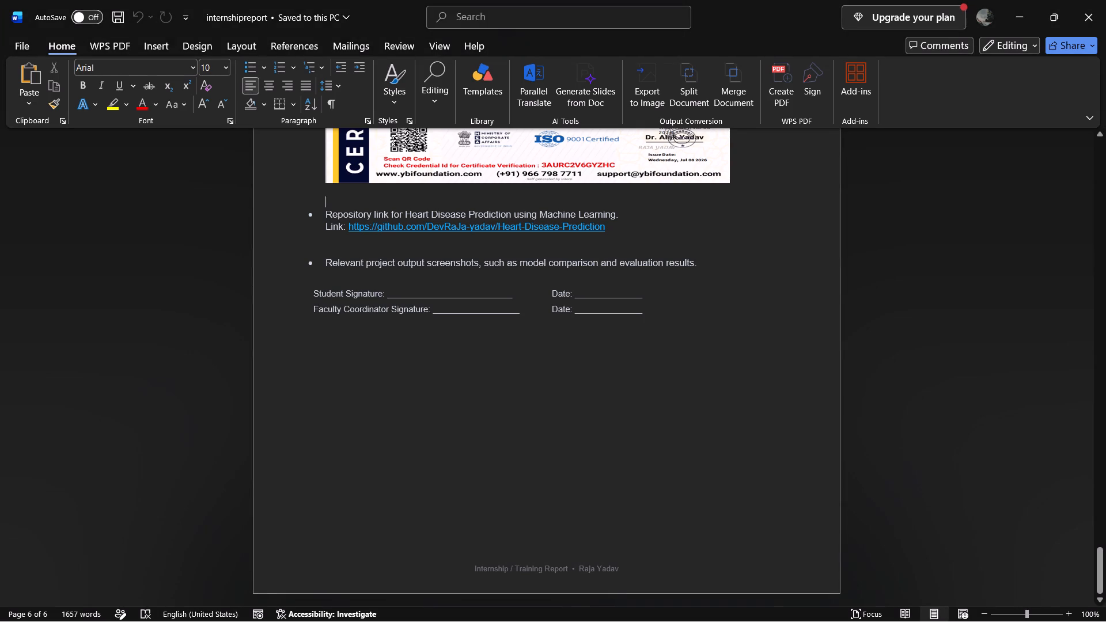
pyautogui.click(373, 378)
pyautogui.scroll(2, 554, 373)
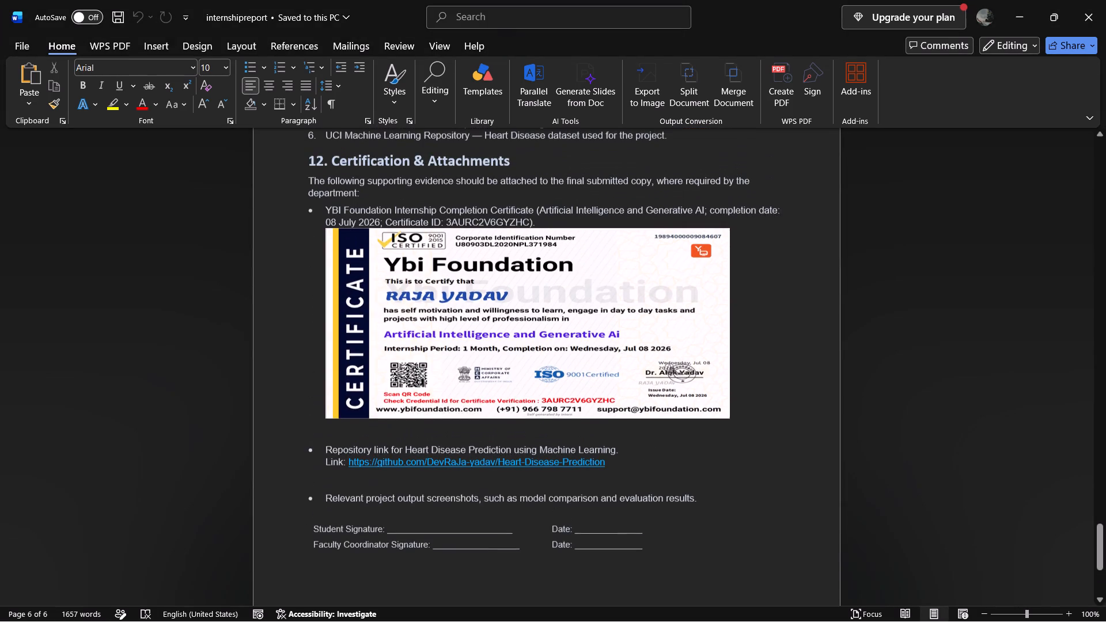
pyautogui.scroll(1, 554, 373)
pyautogui.scroll(20, 554, 373)
pyautogui.scroll(6, 554, 373)
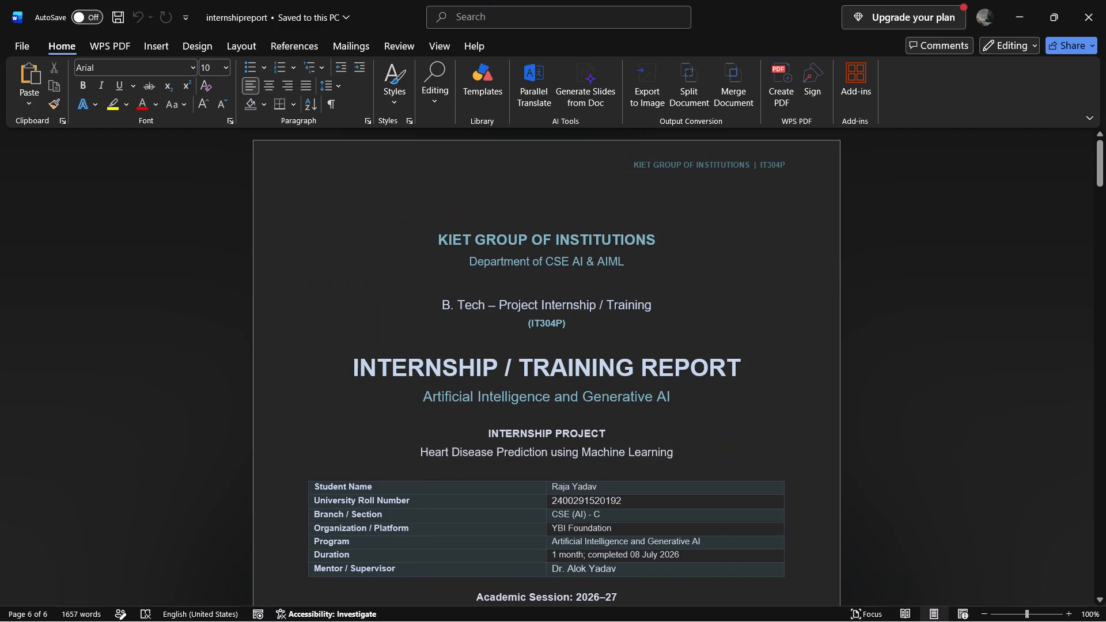
# Save the internshipreport document and turn on AutoSave by uploading it to the personal OneDrive.
pyautogui.click(1072, 41)
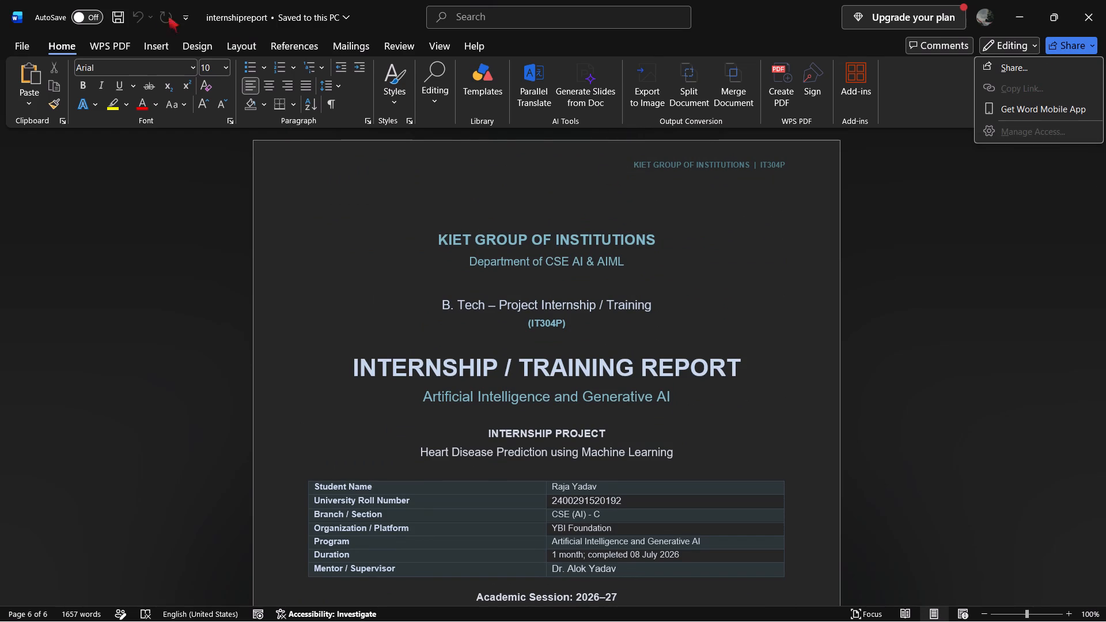
pyautogui.click(116, 15)
pyautogui.click(116, 15)
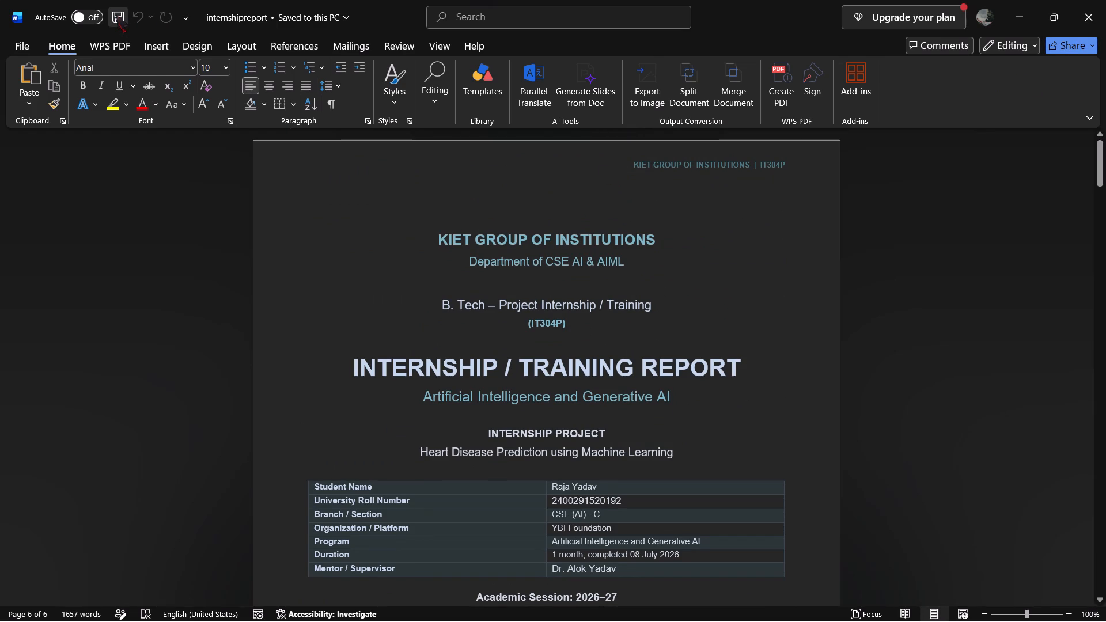
pyautogui.click(84, 14)
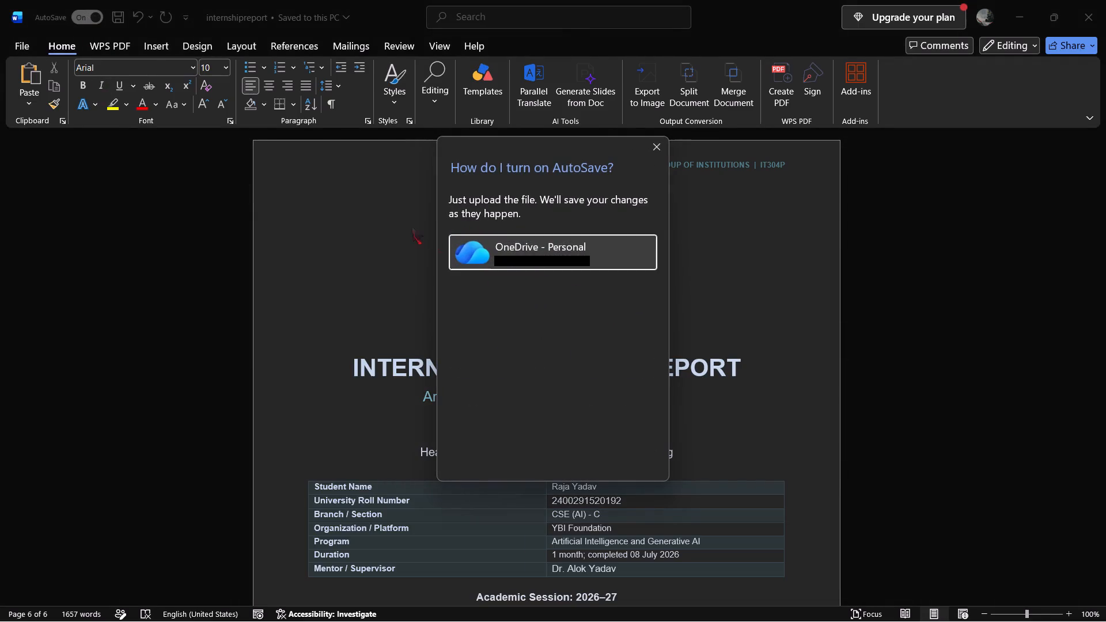
pyautogui.click(506, 266)
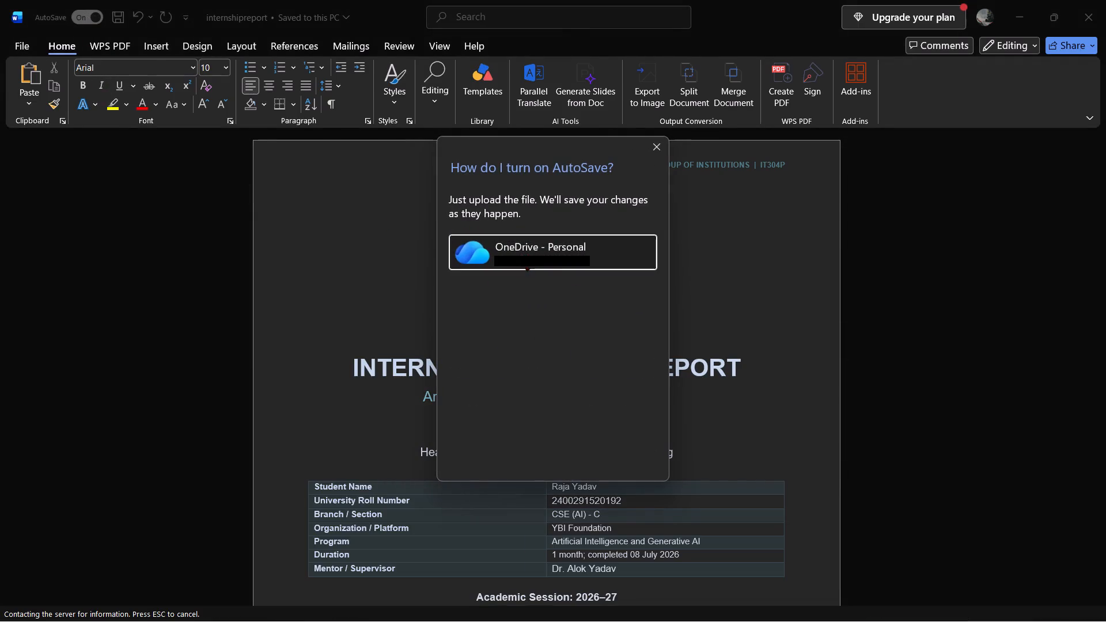
pyautogui.click(520, 253)
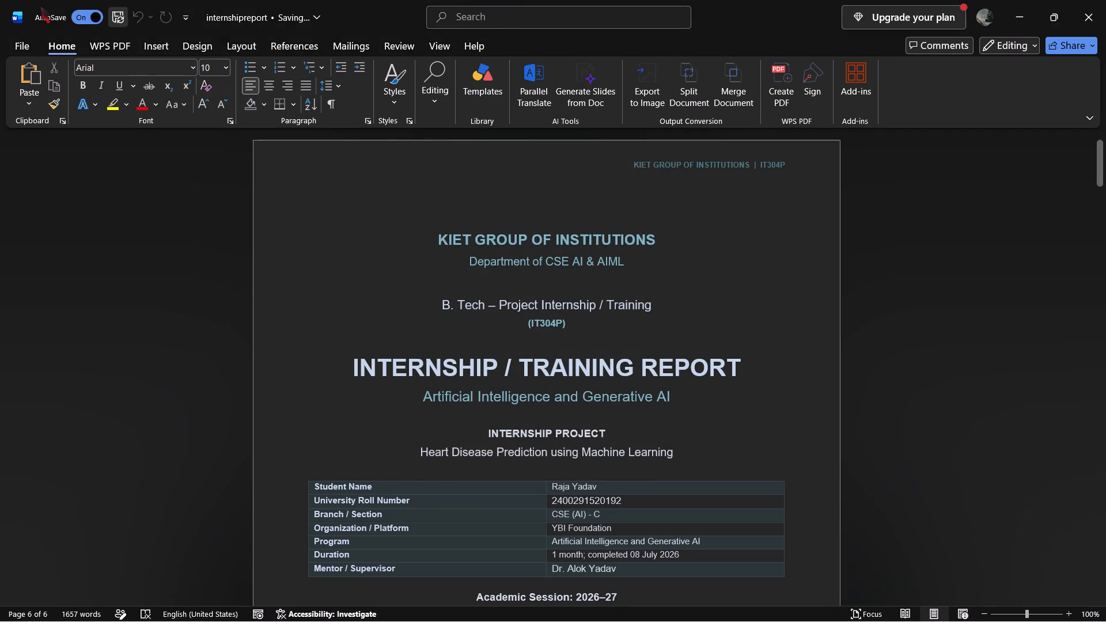
# Check the document's file name and storage location, and save it again.
pyautogui.click(279, 17)
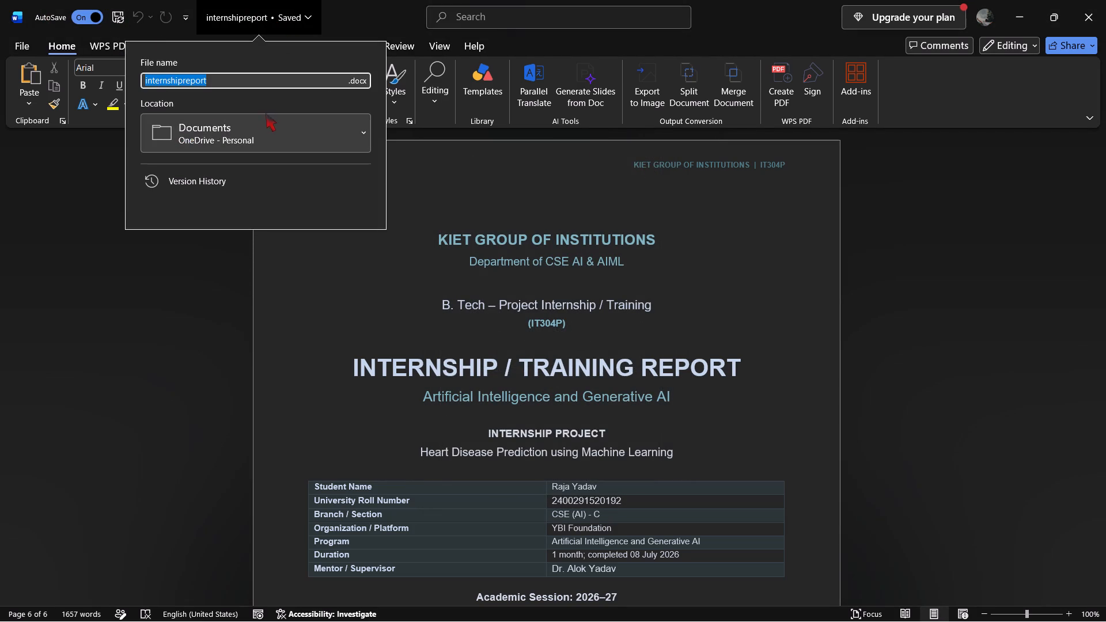
pyautogui.click(119, 20)
pyautogui.click(119, 20)
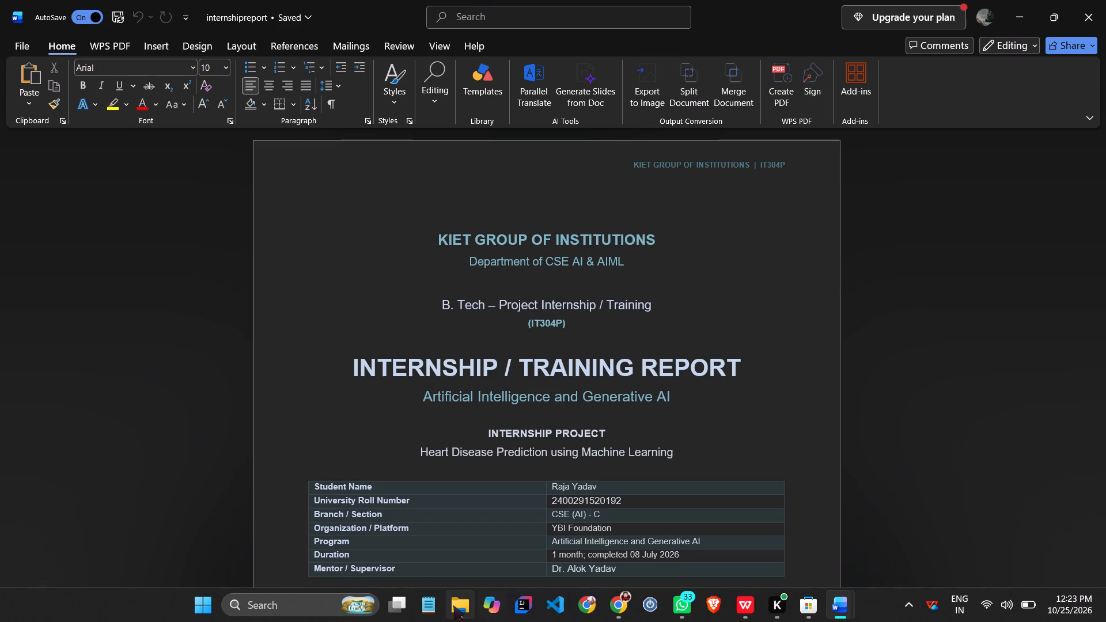
# Switch to File Explorer and look through the OneDrive Documents folder for the internshipreport file.
pyautogui.click(453, 605)
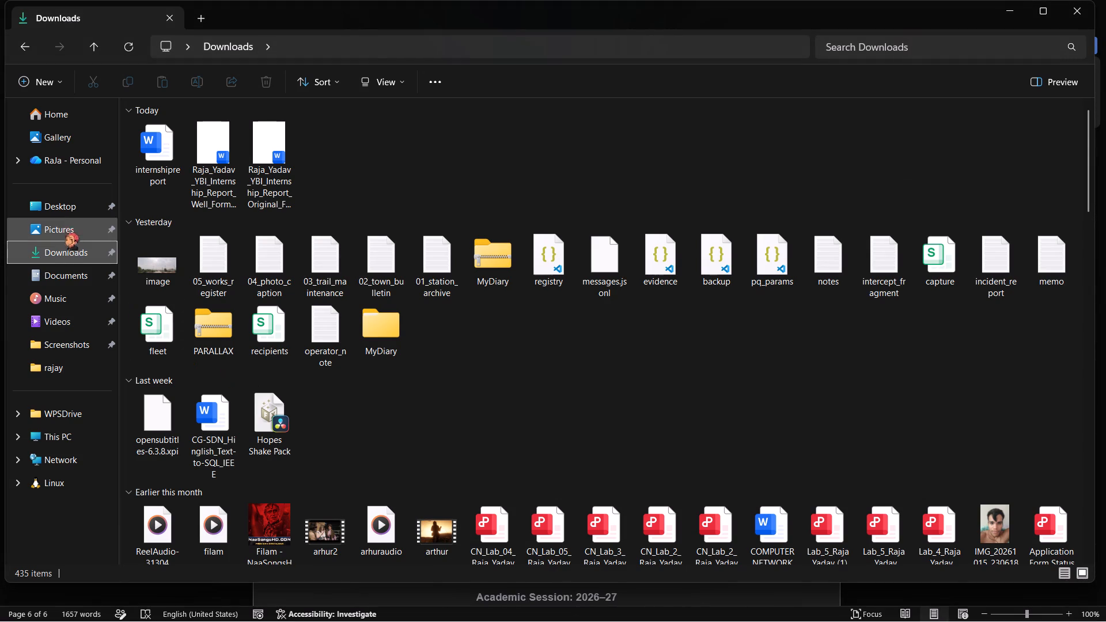
pyautogui.click(66, 280)
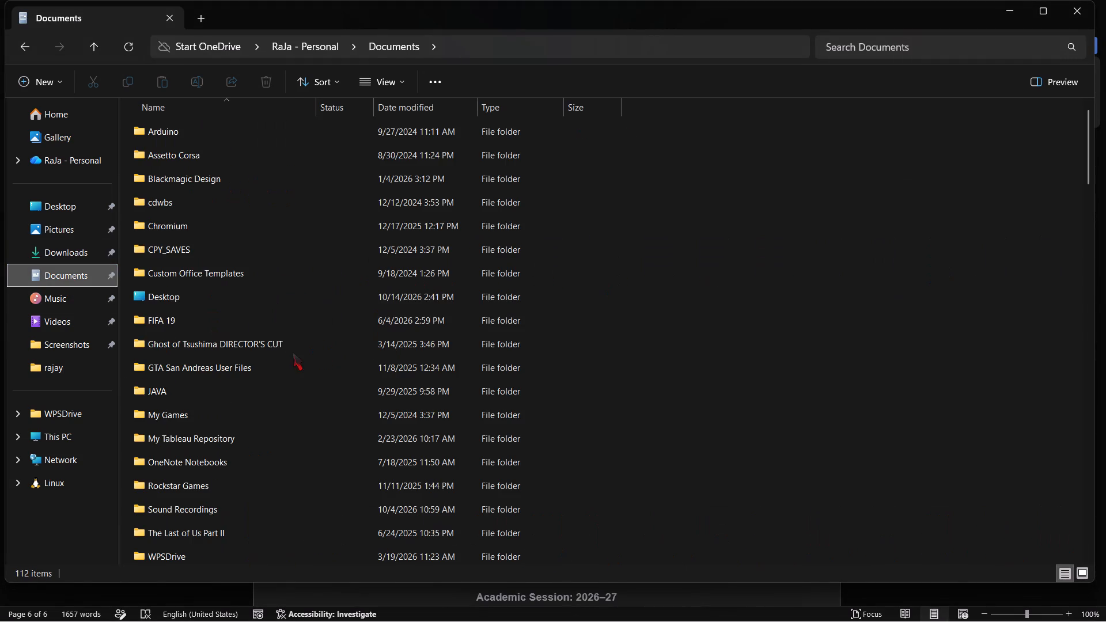
pyautogui.scroll(-5, 293, 352)
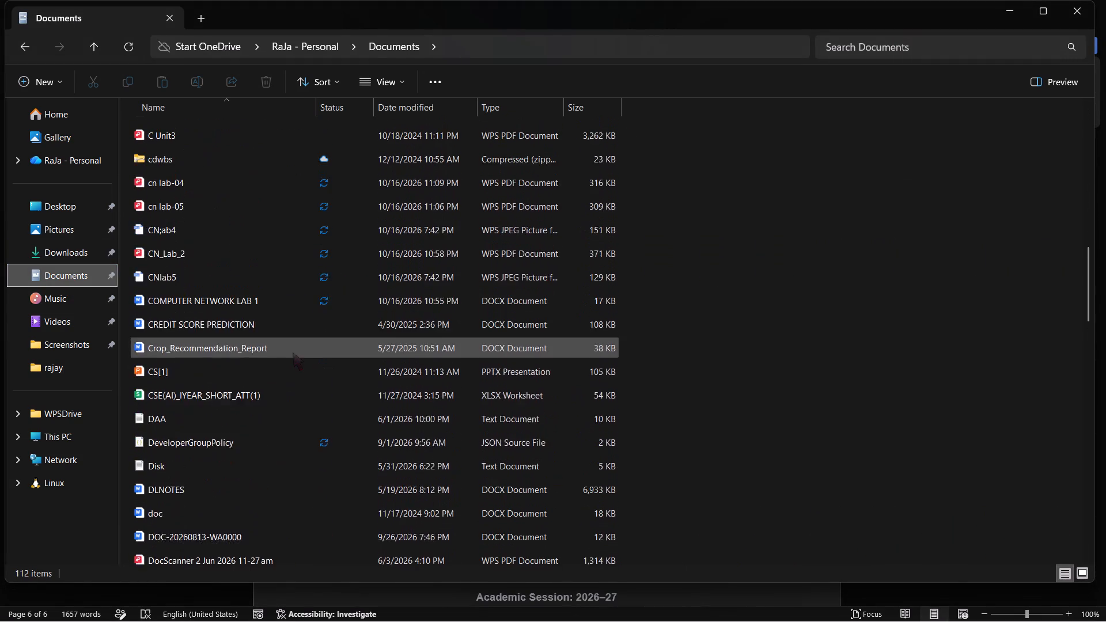
pyautogui.scroll(-5, 293, 352)
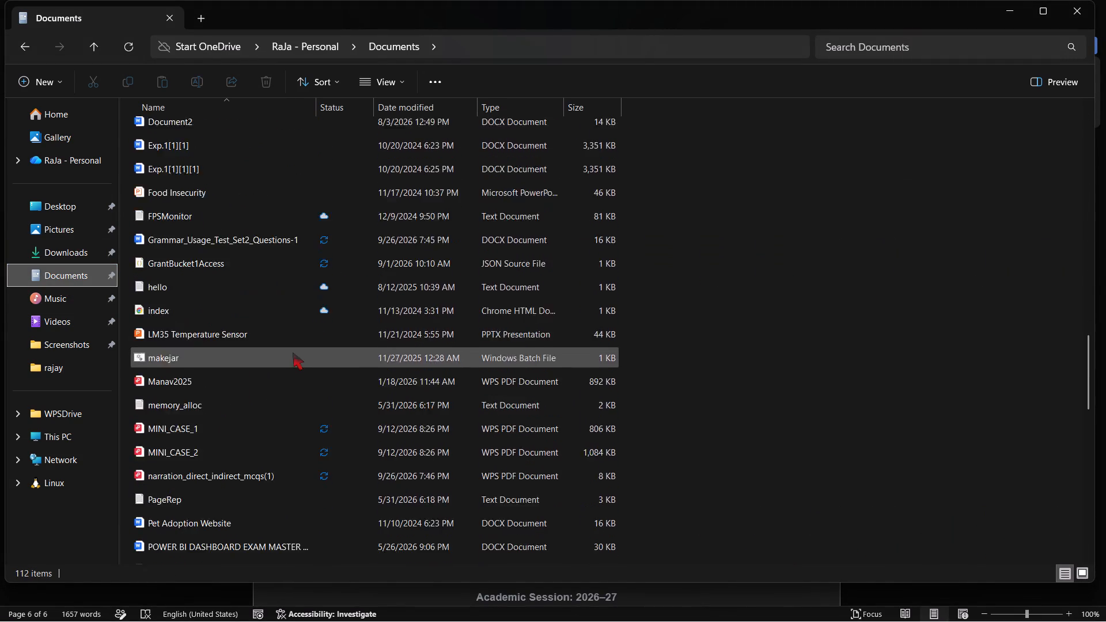
pyautogui.scroll(-2, 293, 352)
pyautogui.scroll(6, 293, 352)
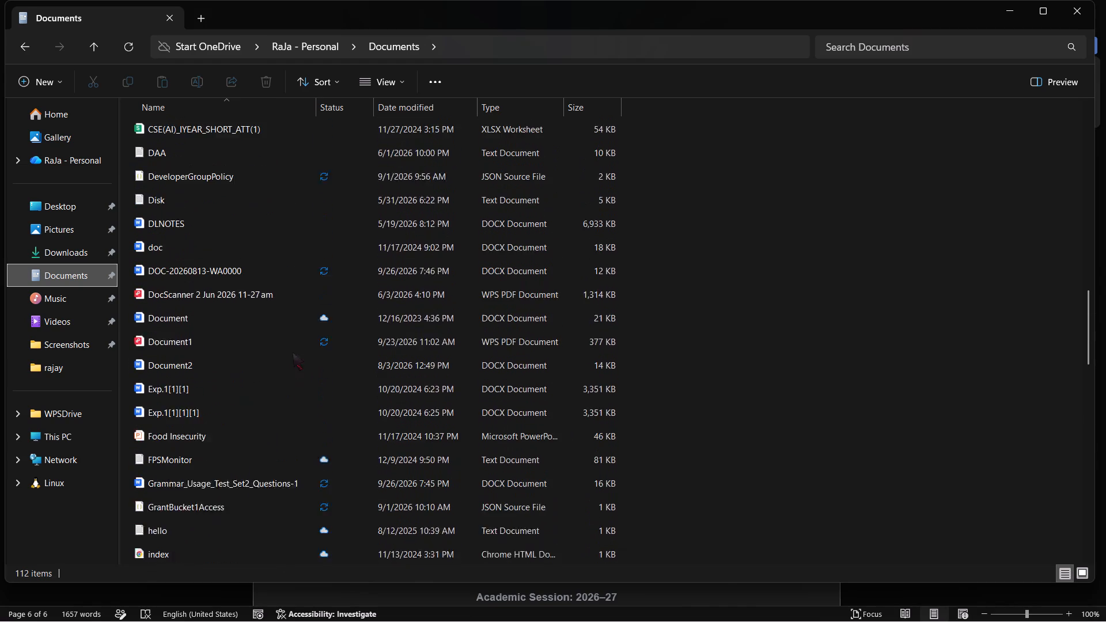
pyautogui.scroll(1, 293, 352)
pyautogui.scroll(-2, 293, 352)
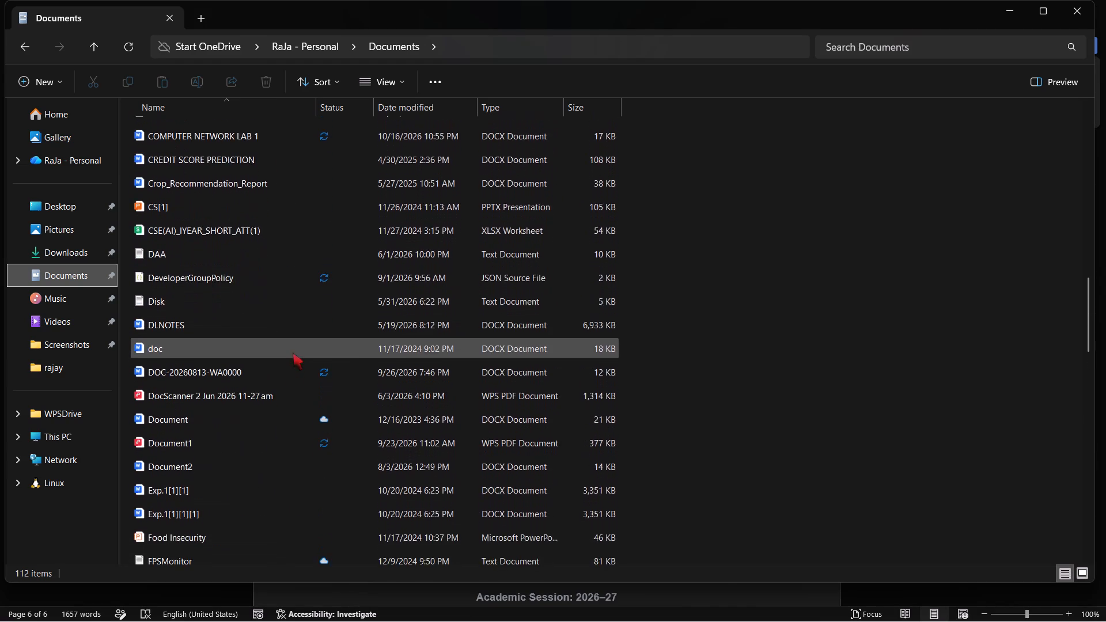
pyautogui.scroll(-3, 293, 352)
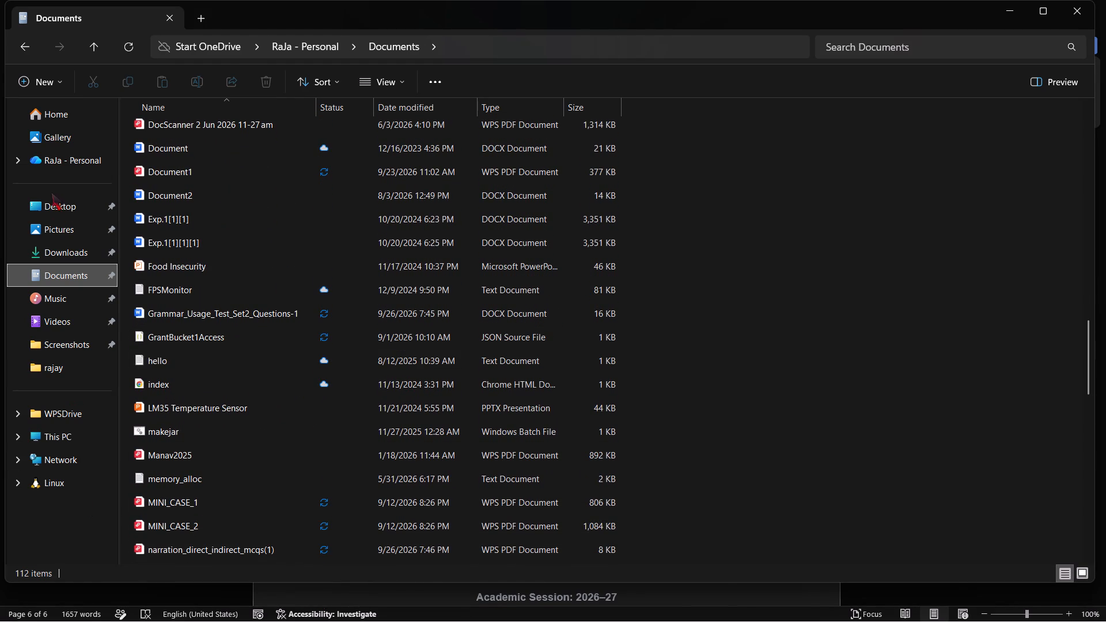
# Open the internshipreport file in Downloads from File Explorer's recent files.
pyautogui.click(75, 111)
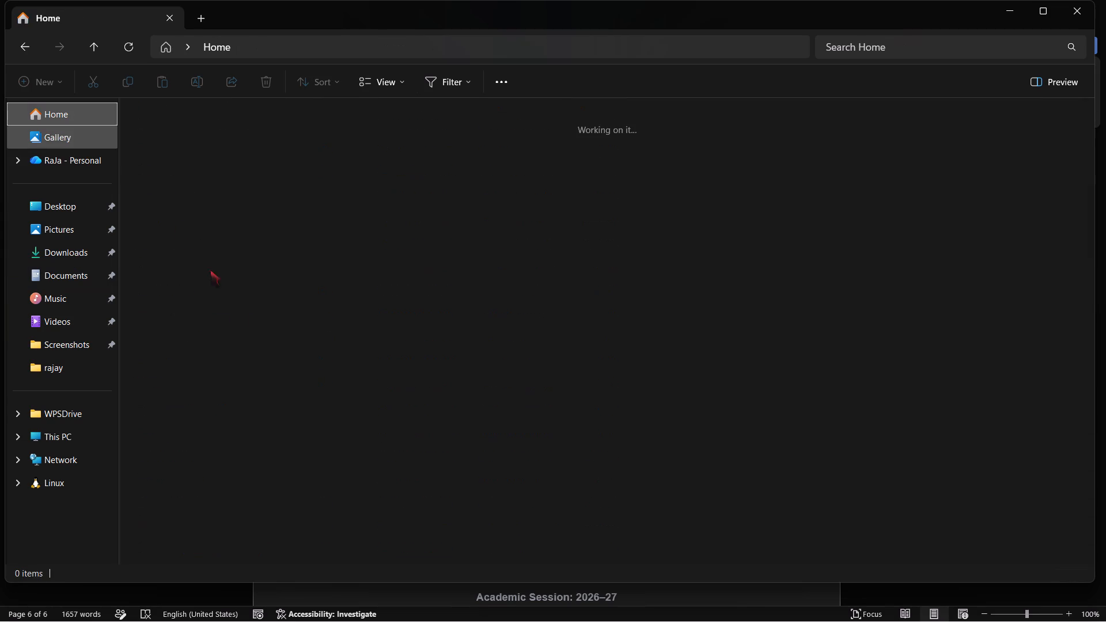
pyautogui.doubleClick(308, 358)
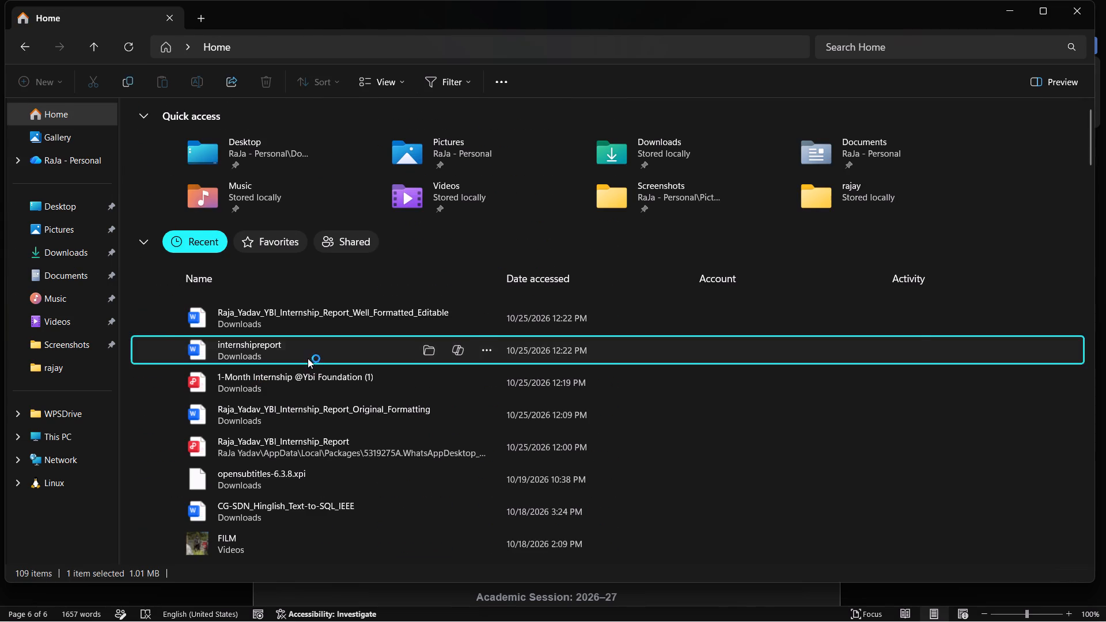
# Review the opened report from the cover page through the student details, organization details and internship objectives.
pyautogui.scroll(-5, 428, 420)
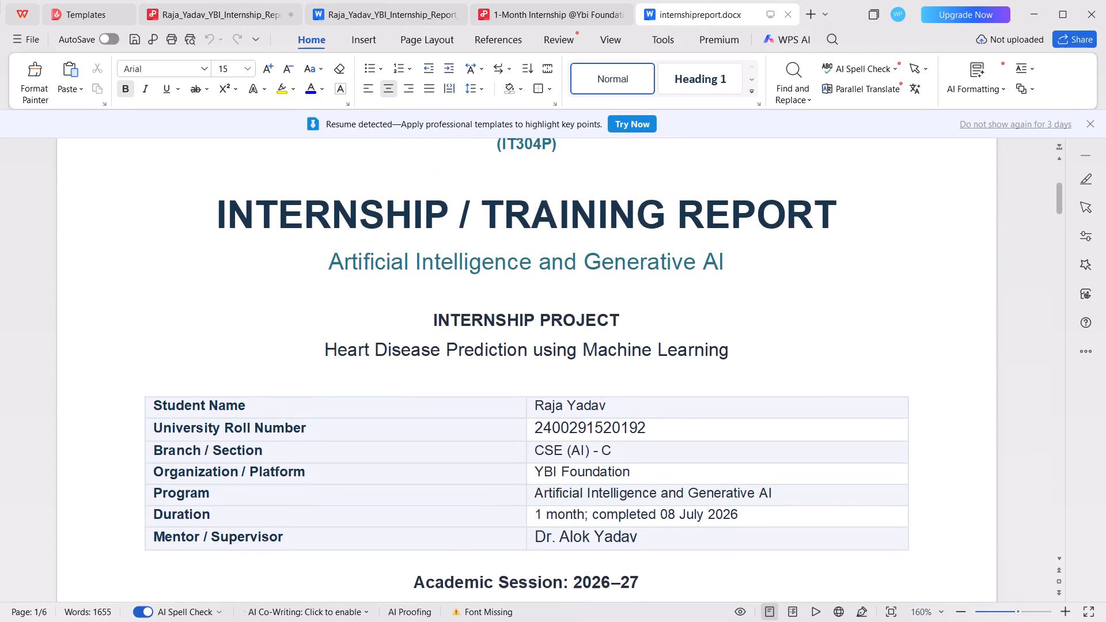
pyautogui.scroll(-7, 500, 223)
pyautogui.scroll(3, 500, 223)
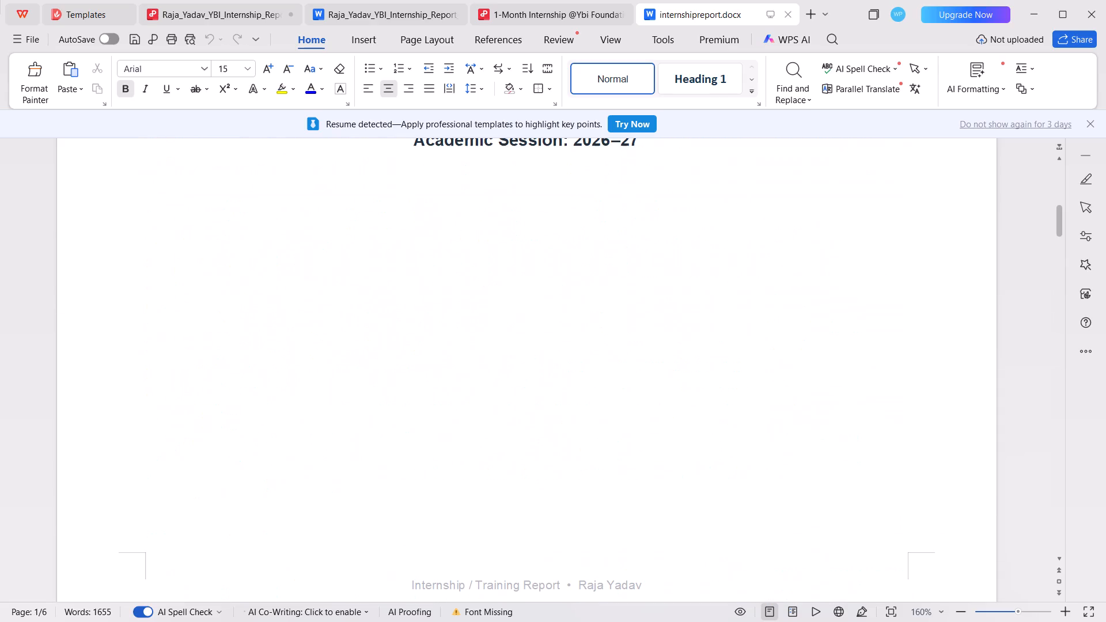
pyautogui.scroll(-4, 500, 223)
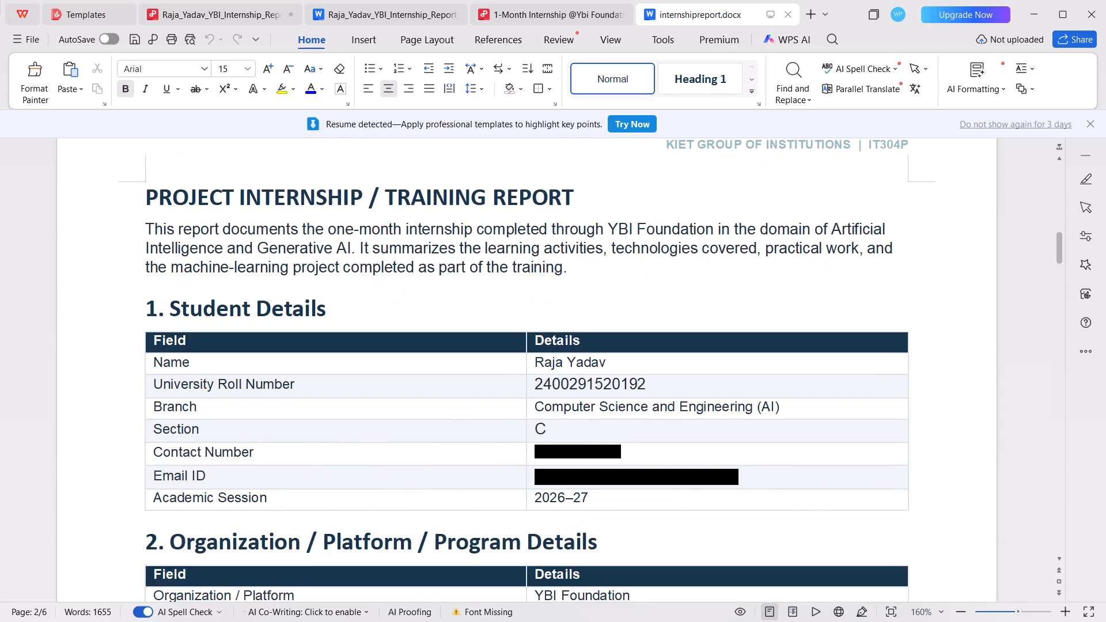
pyautogui.scroll(-1, 500, 223)
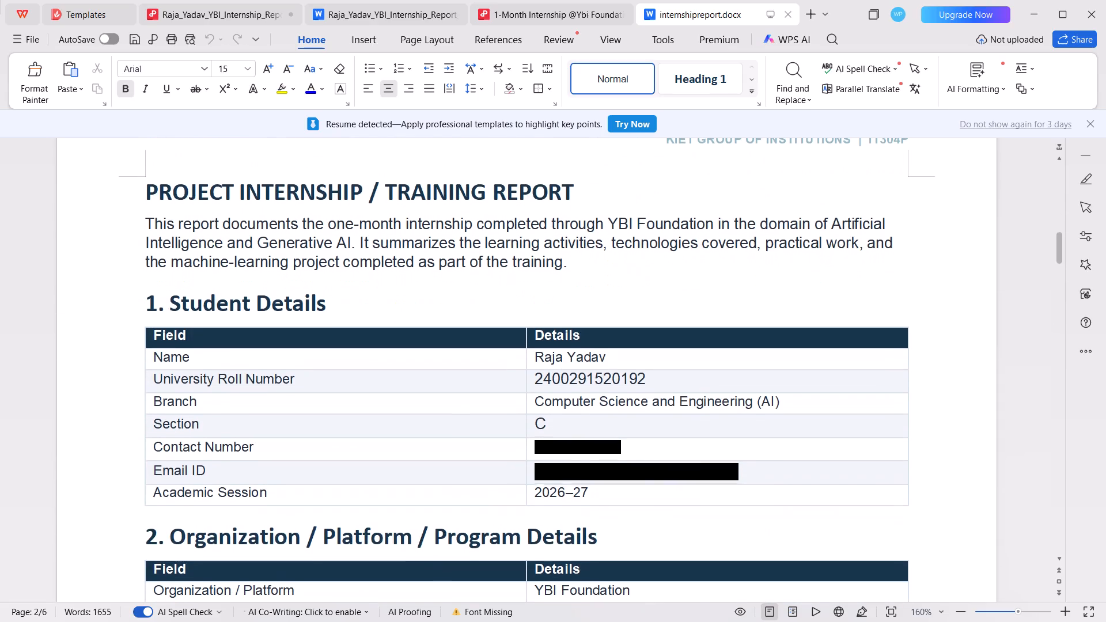
pyautogui.scroll(-2, 500, 223)
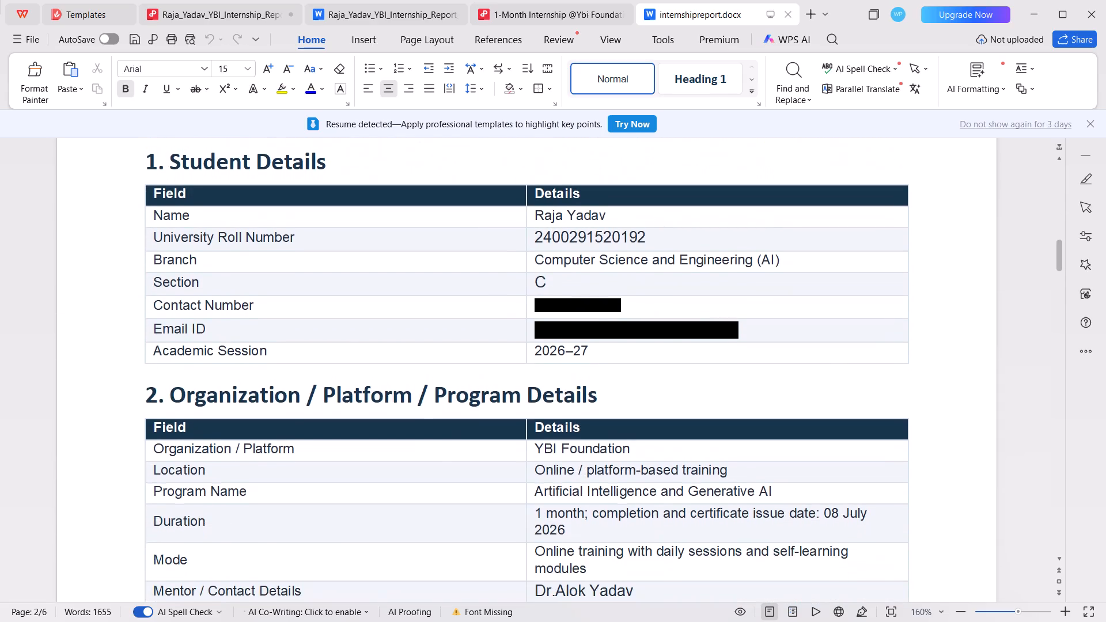
pyautogui.scroll(-1, 500, 223)
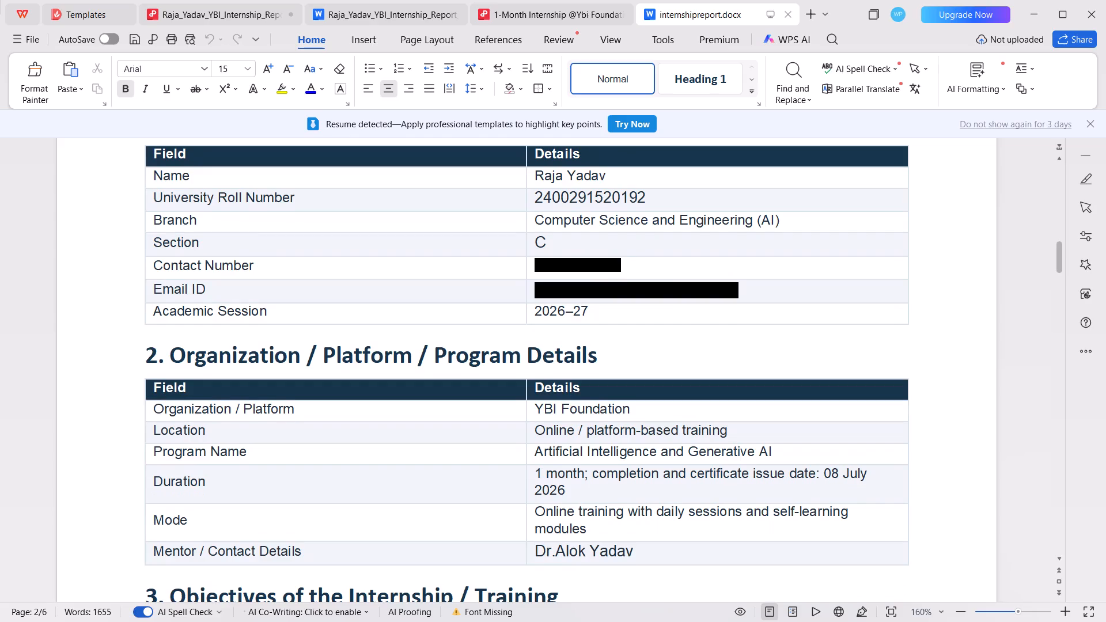
pyautogui.scroll(-1, 500, 223)
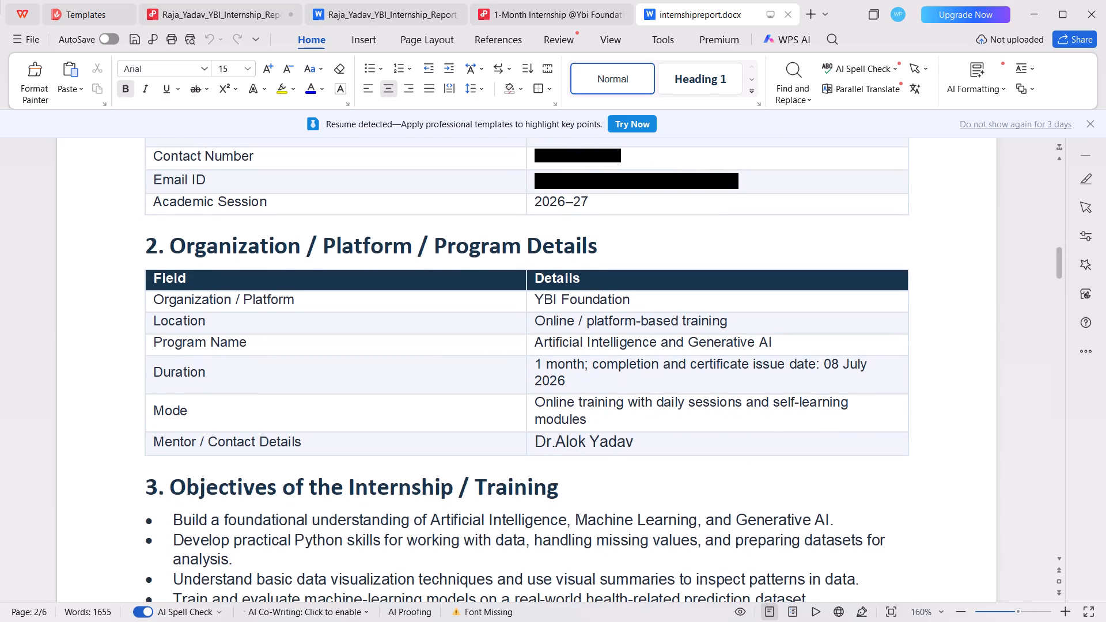
pyautogui.scroll(-3, 500, 223)
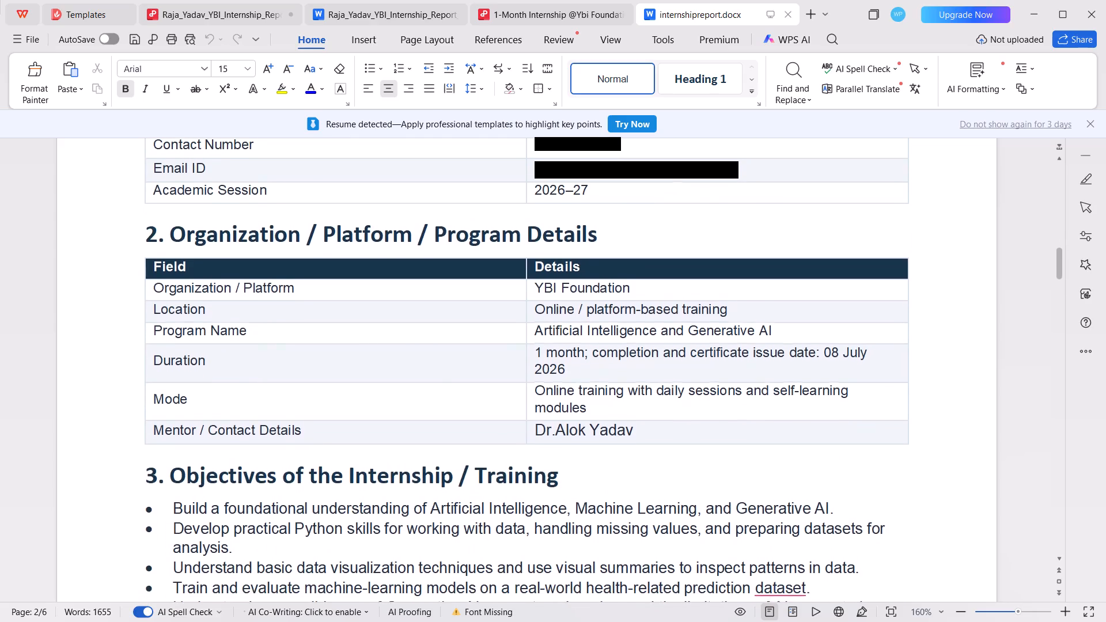
pyautogui.scroll(-2, 500, 223)
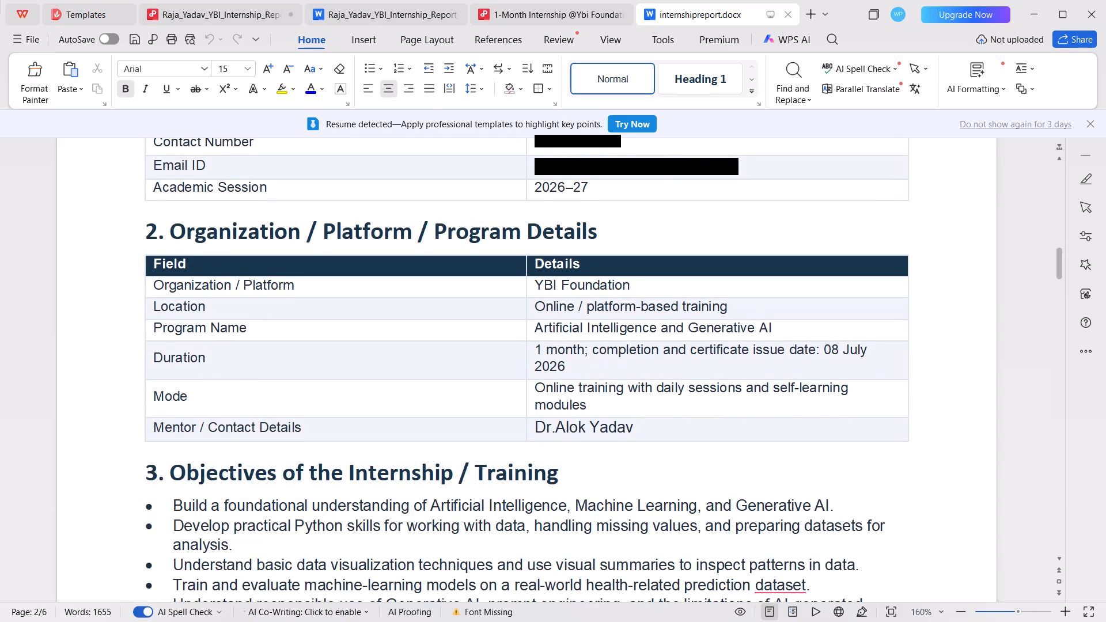
pyautogui.scroll(-4, 500, 223)
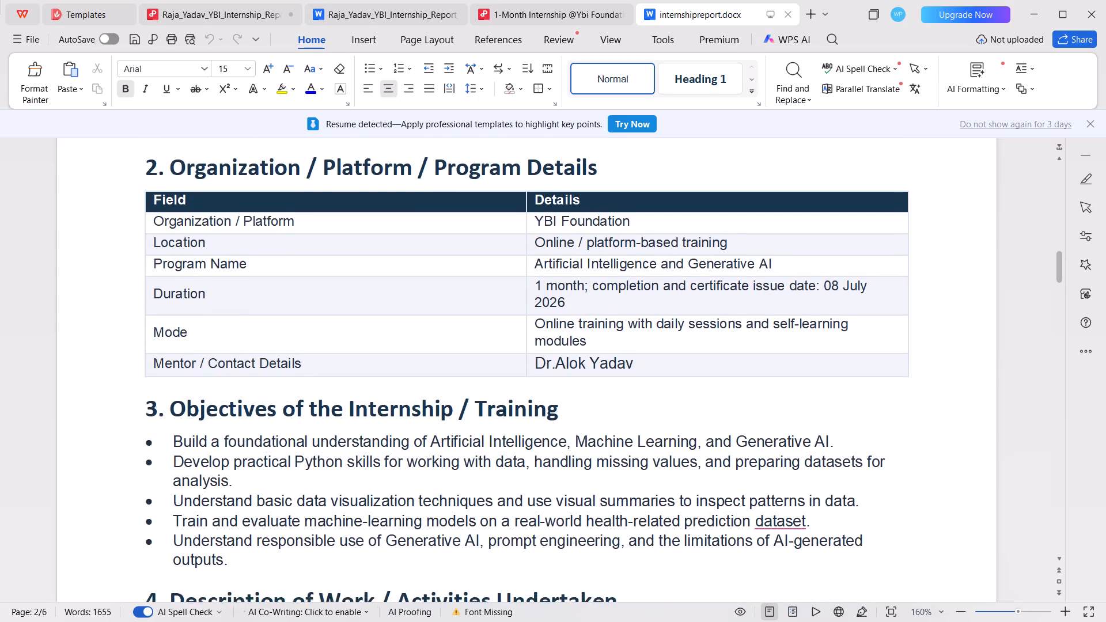
pyautogui.scroll(-3, 500, 223)
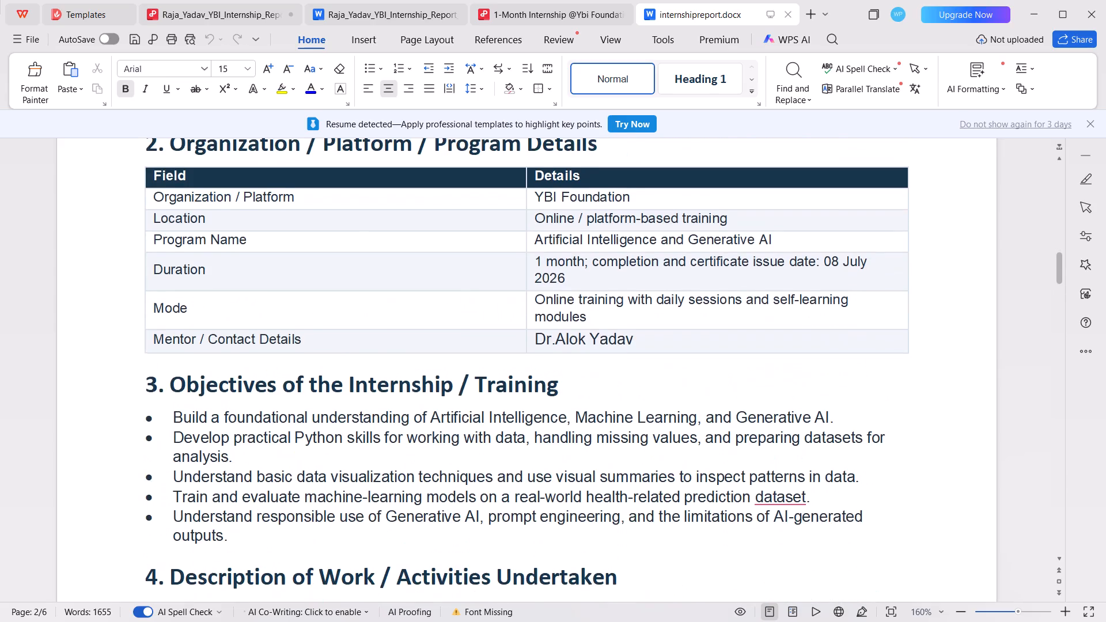
# Review the rest of the report from section 4 to the certificate image, repository link and signature lines on the last page.
pyautogui.scroll(-1, 500, 223)
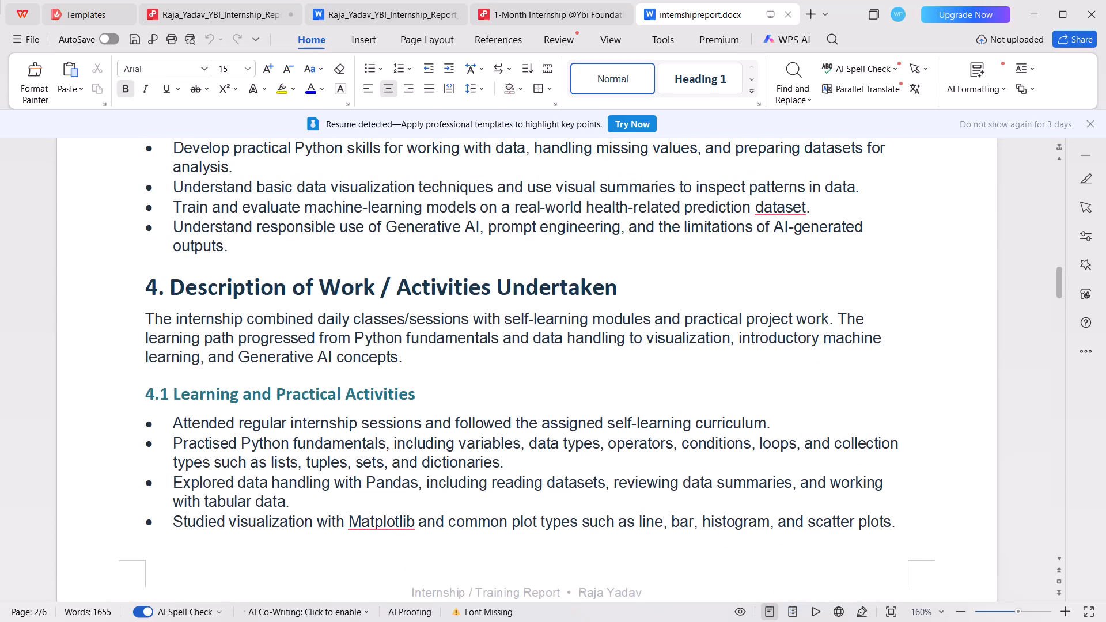
pyautogui.scroll(-1, 500, 223)
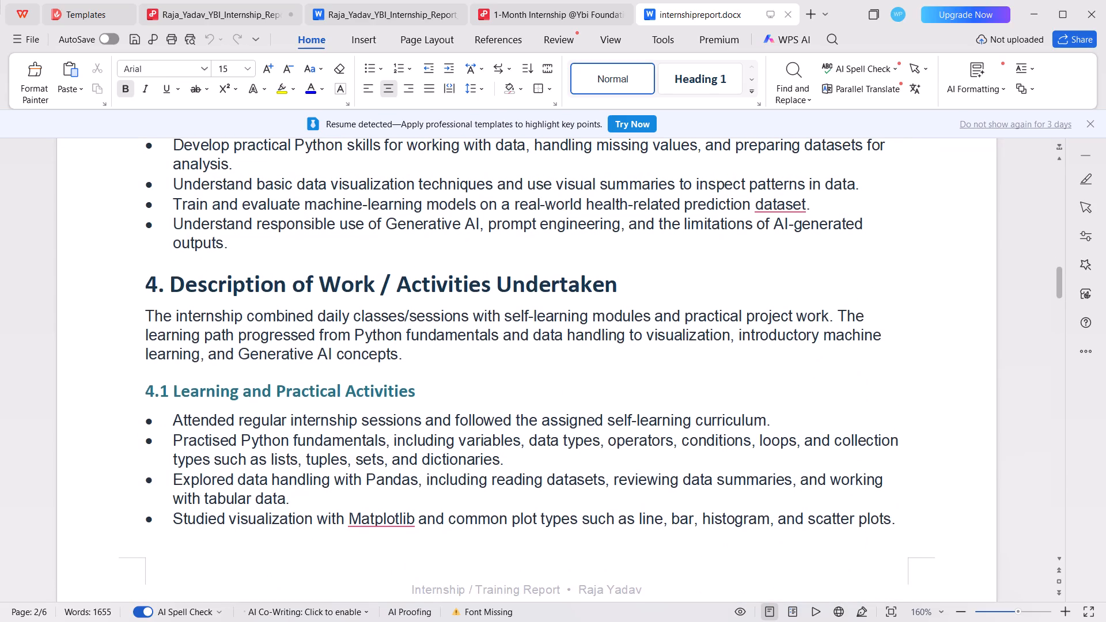
pyautogui.scroll(-3, 500, 223)
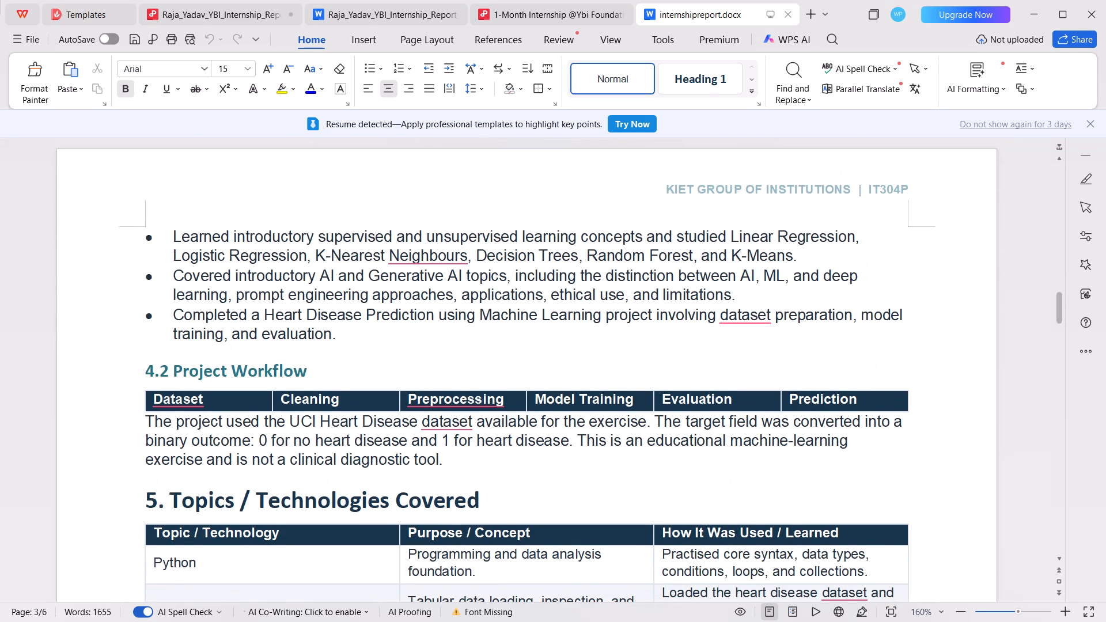
pyautogui.scroll(-7, 500, 223)
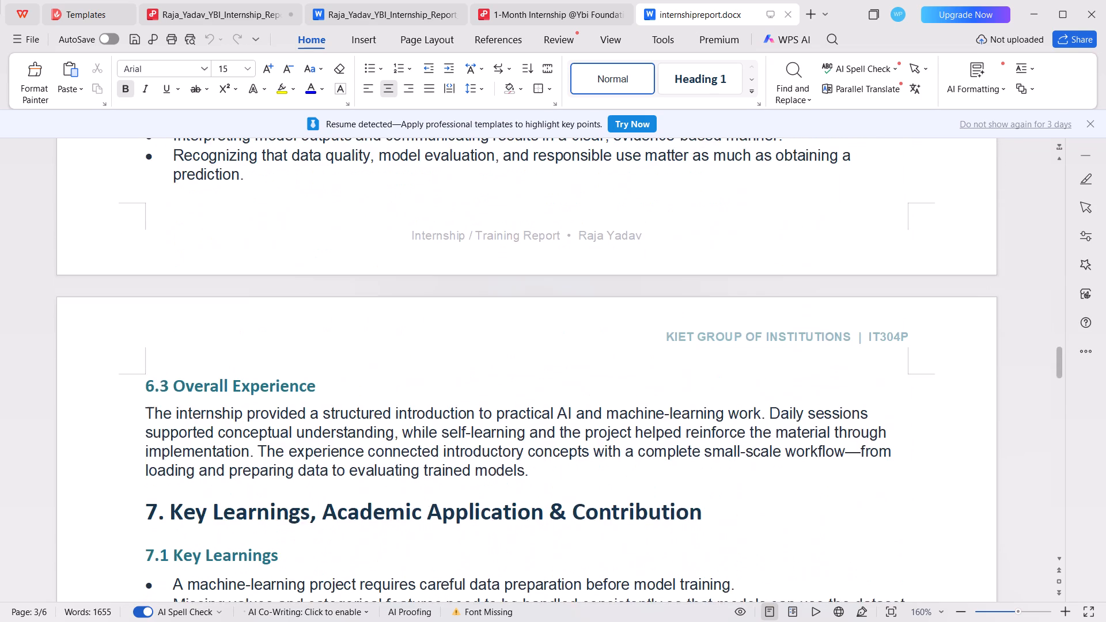
pyautogui.scroll(-5, 500, 223)
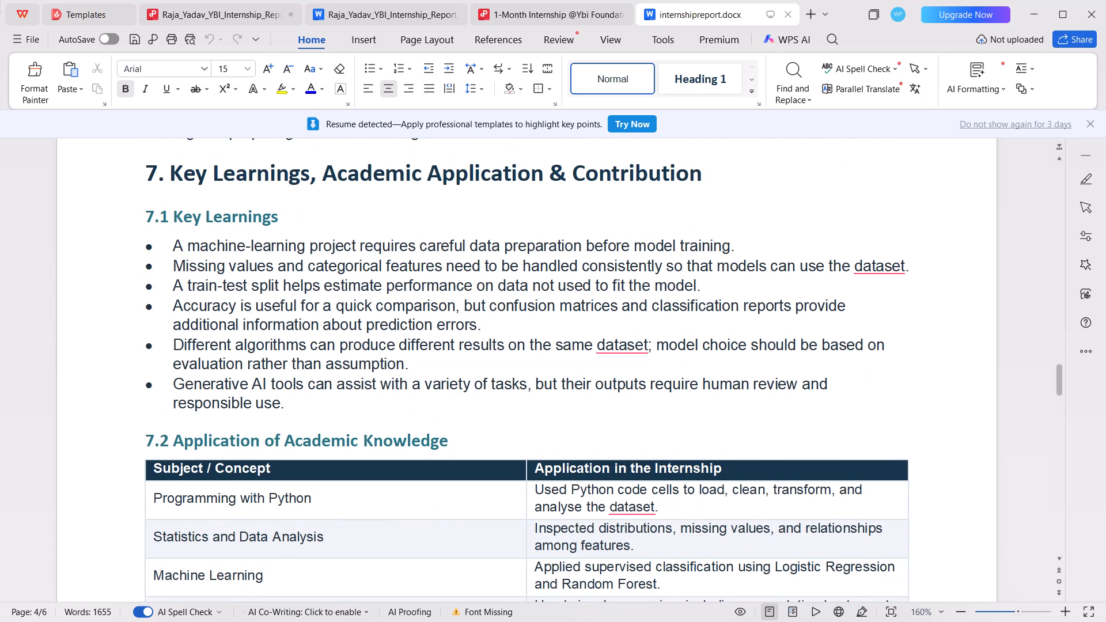
pyautogui.scroll(-6, 500, 223)
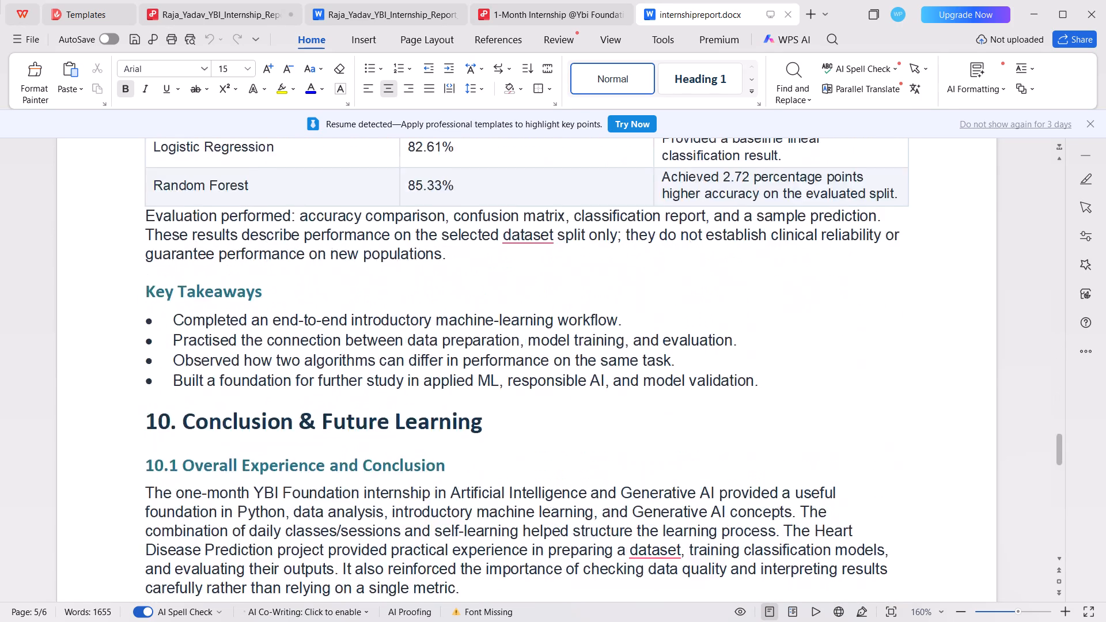
pyautogui.scroll(-3, 500, 223)
pyautogui.scroll(4, 500, 223)
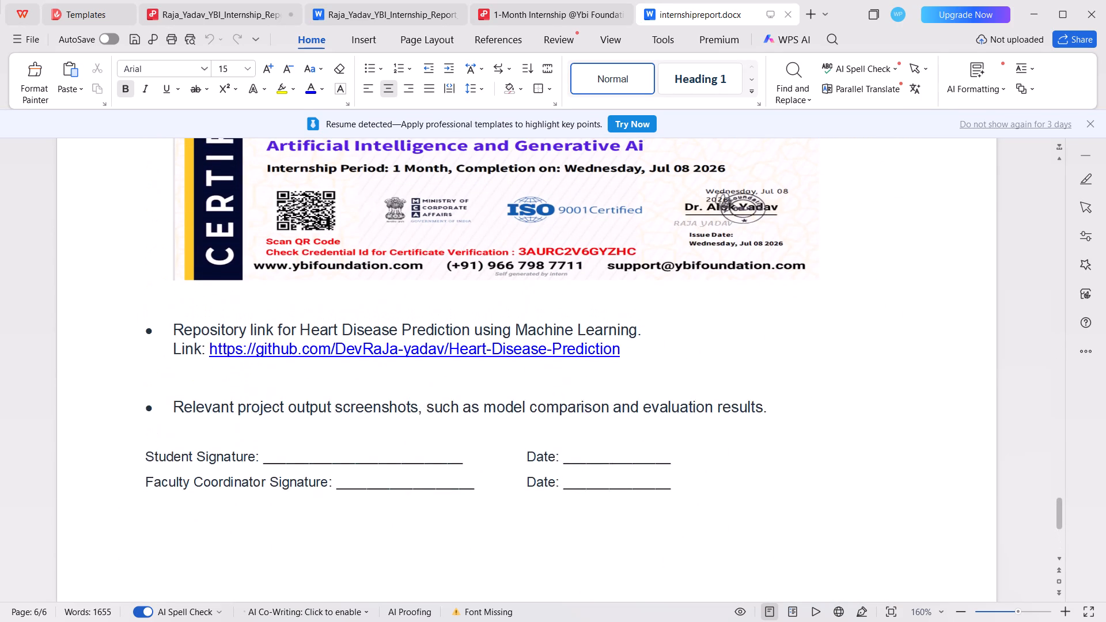
pyautogui.scroll(2, 500, 223)
pyautogui.scroll(-1, 500, 223)
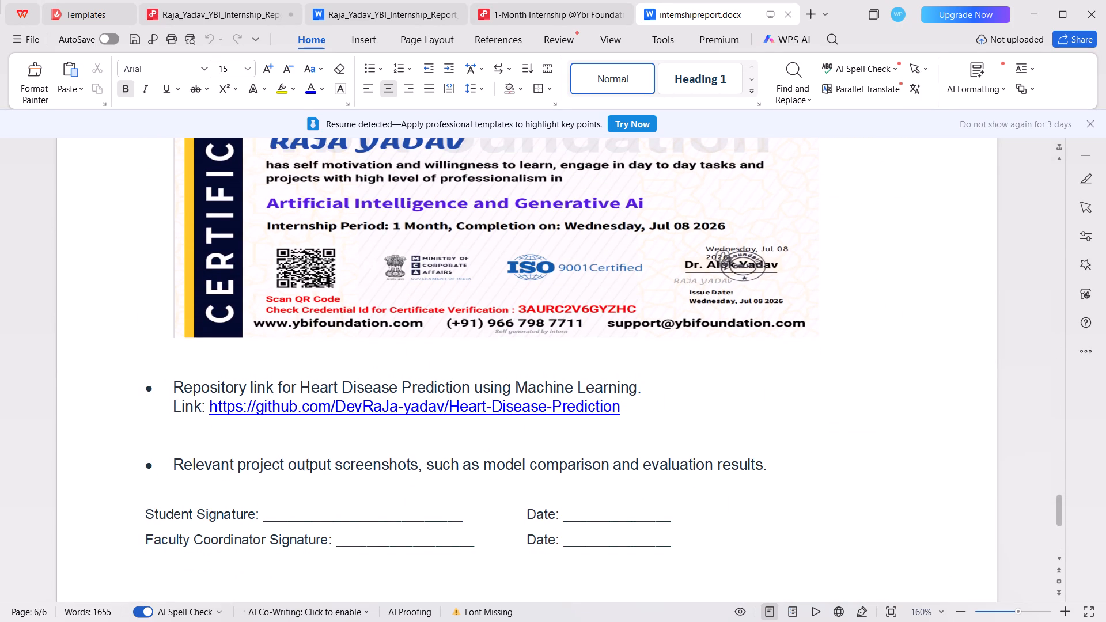
# Check the GitHub repository link below the certificate, selecting the start of its address and clearing the selection.
pyautogui.click(414, 407)
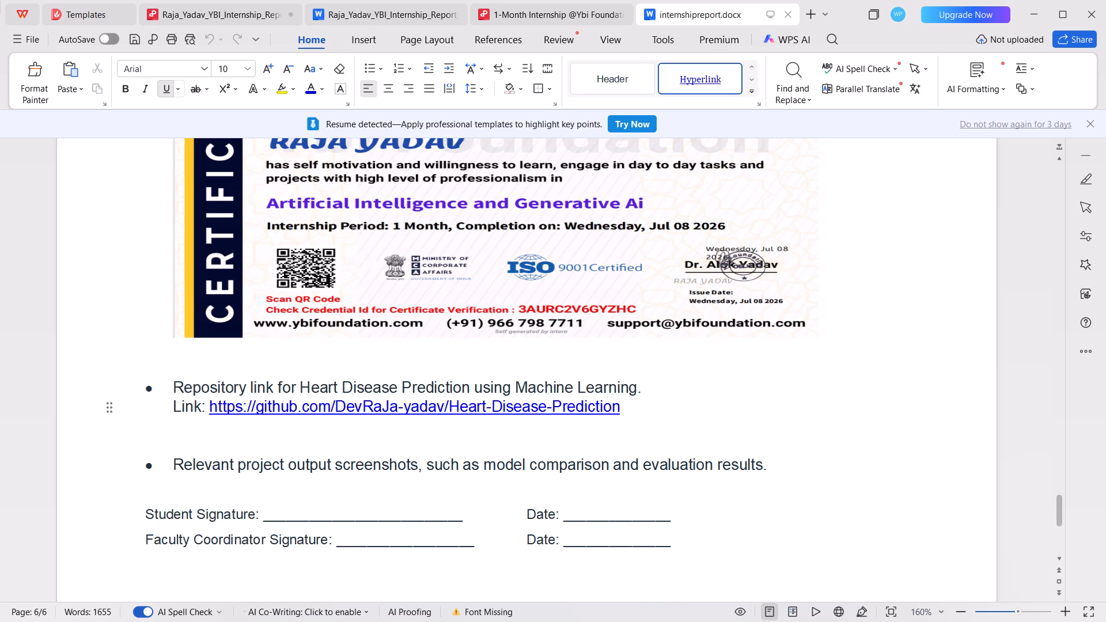
pyautogui.click(210, 407)
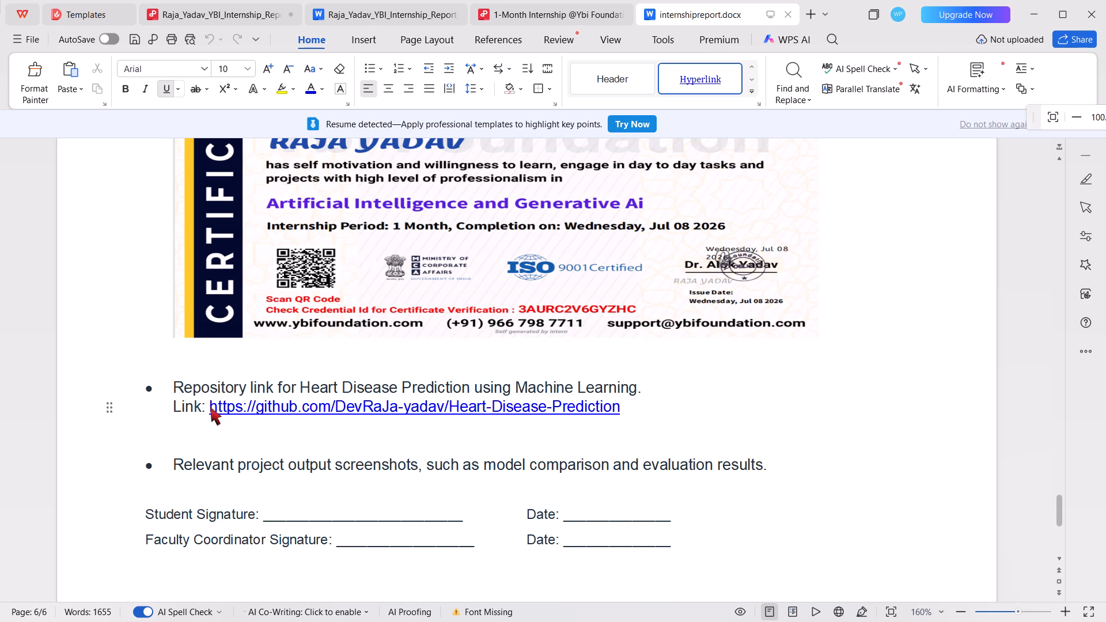
pyautogui.moveTo(210, 407); pyautogui.dragTo(233, 408)
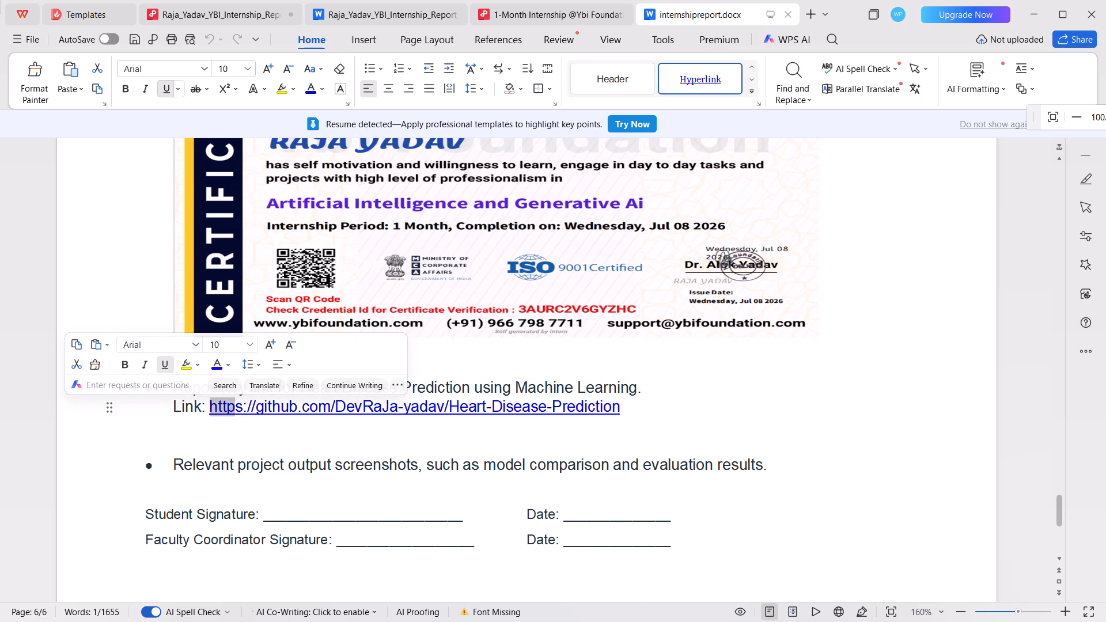
pyautogui.click(265, 430)
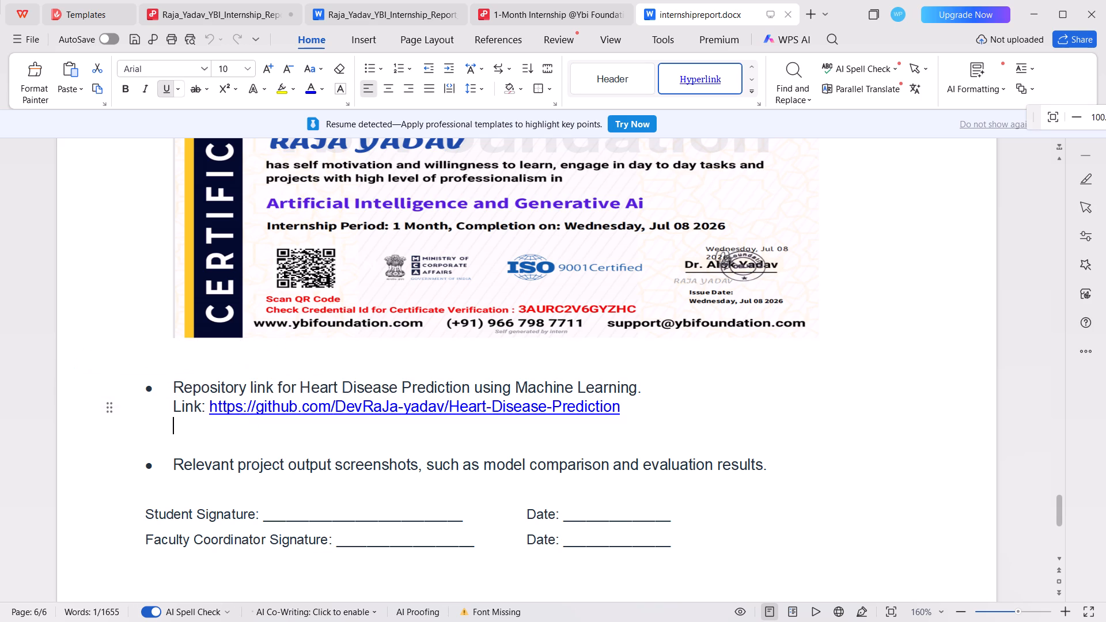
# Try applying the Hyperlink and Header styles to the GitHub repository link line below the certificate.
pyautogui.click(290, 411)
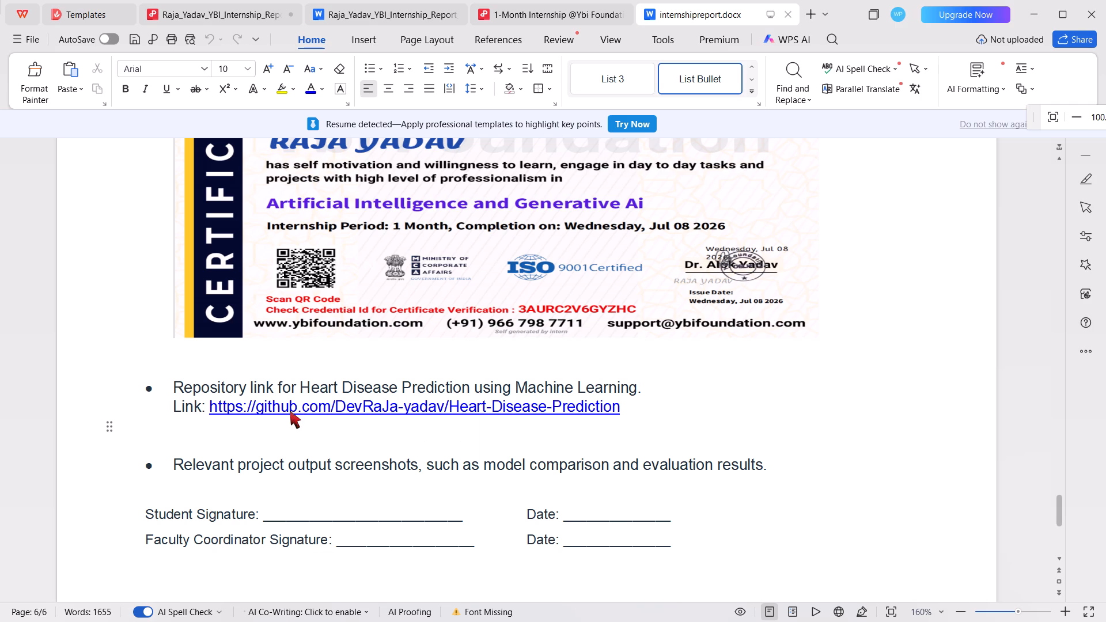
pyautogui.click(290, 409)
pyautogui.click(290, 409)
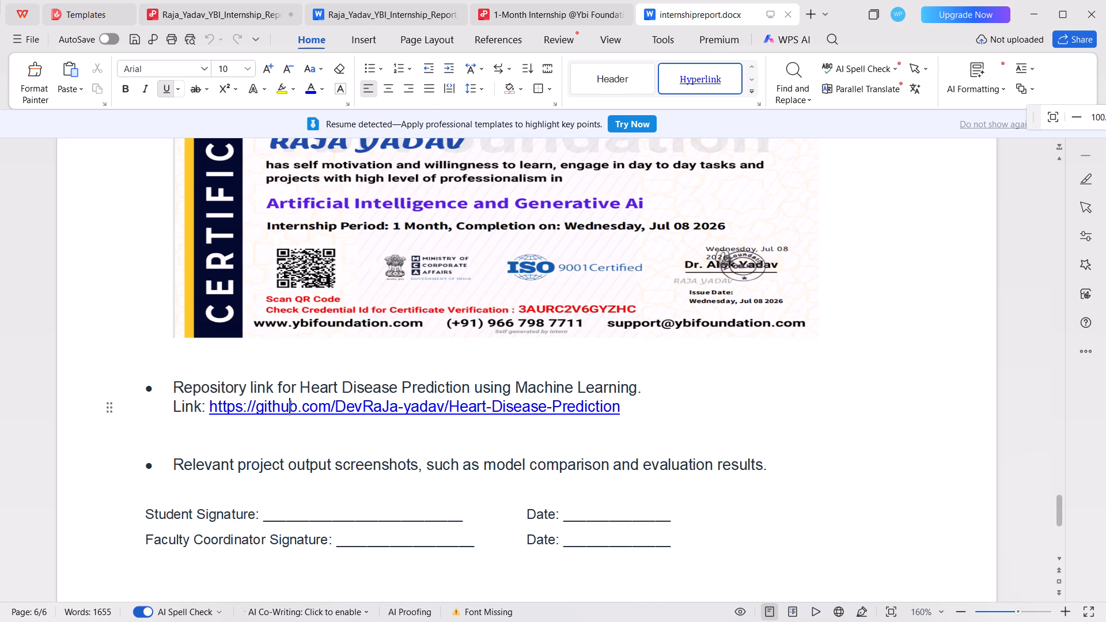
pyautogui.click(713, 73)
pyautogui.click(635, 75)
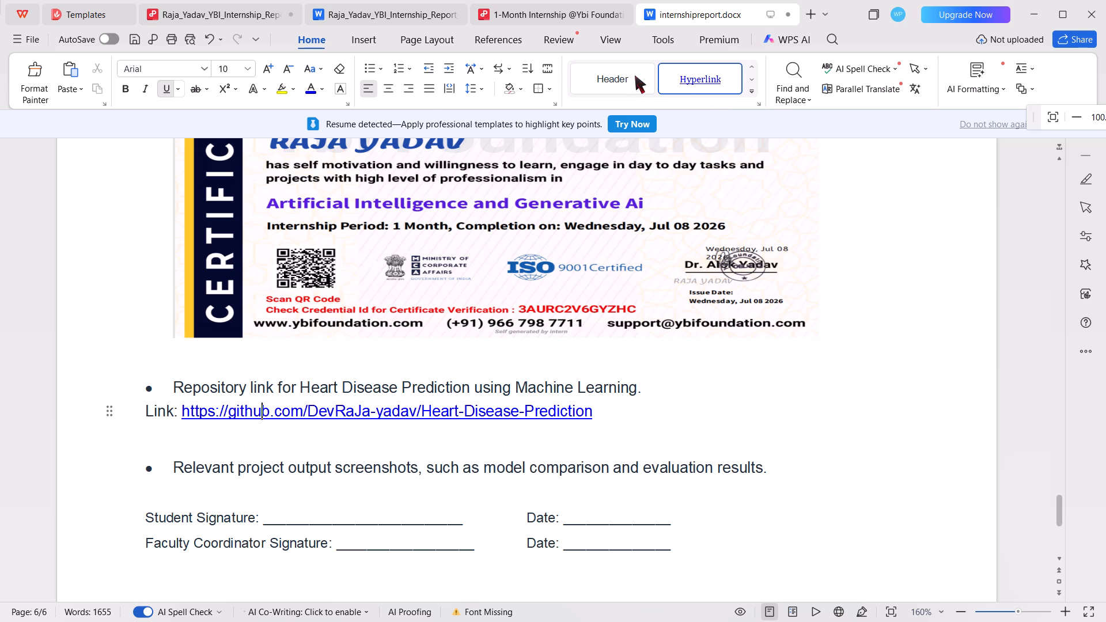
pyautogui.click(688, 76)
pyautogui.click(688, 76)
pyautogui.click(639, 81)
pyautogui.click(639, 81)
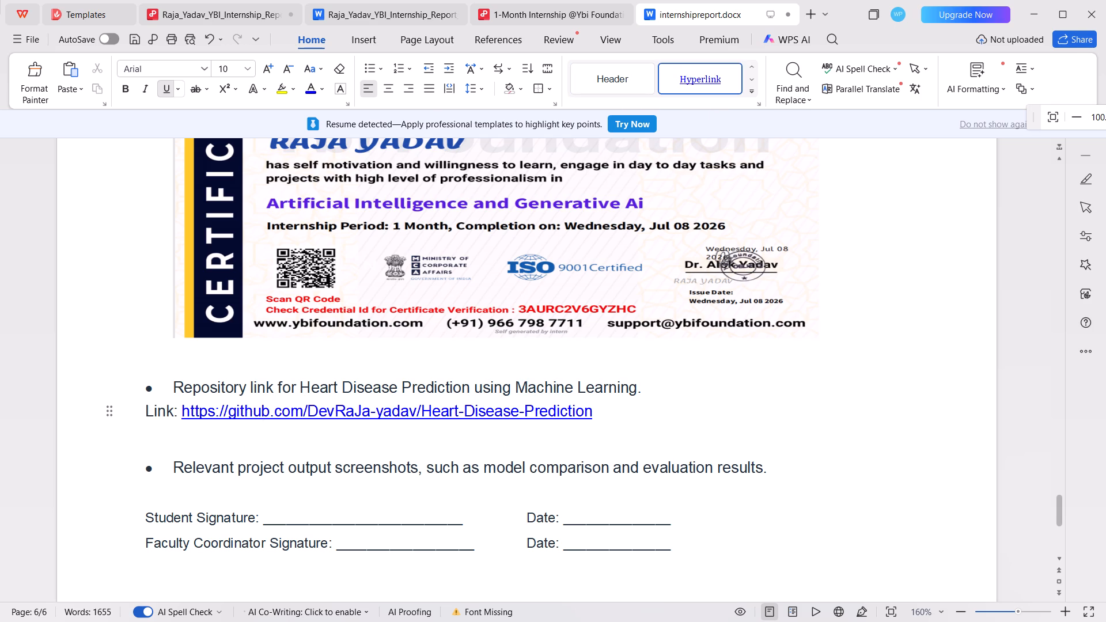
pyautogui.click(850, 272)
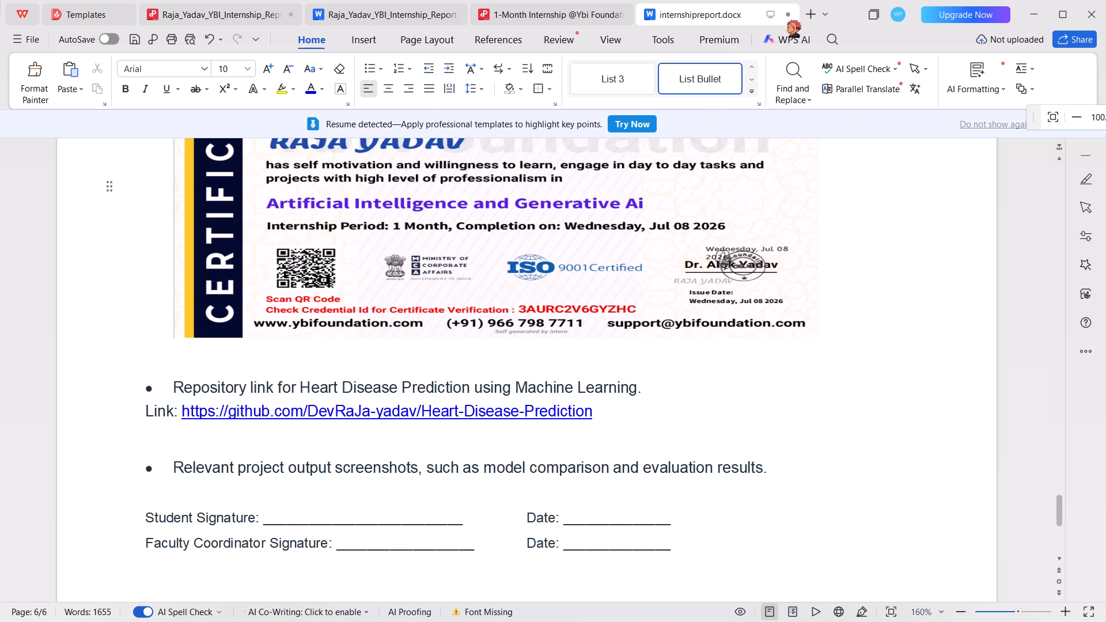
# Close WPS Office with all its open documents, discarding the unsaved changes, including those to internshipreport.docx.
pyautogui.click(1105, 0)
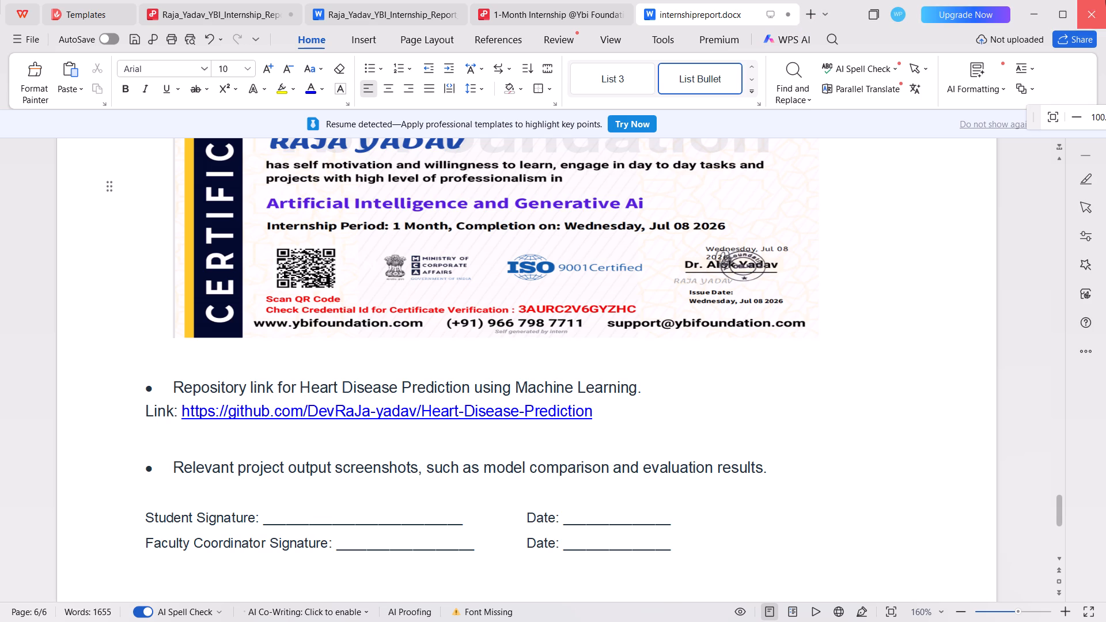
pyautogui.click(599, 339)
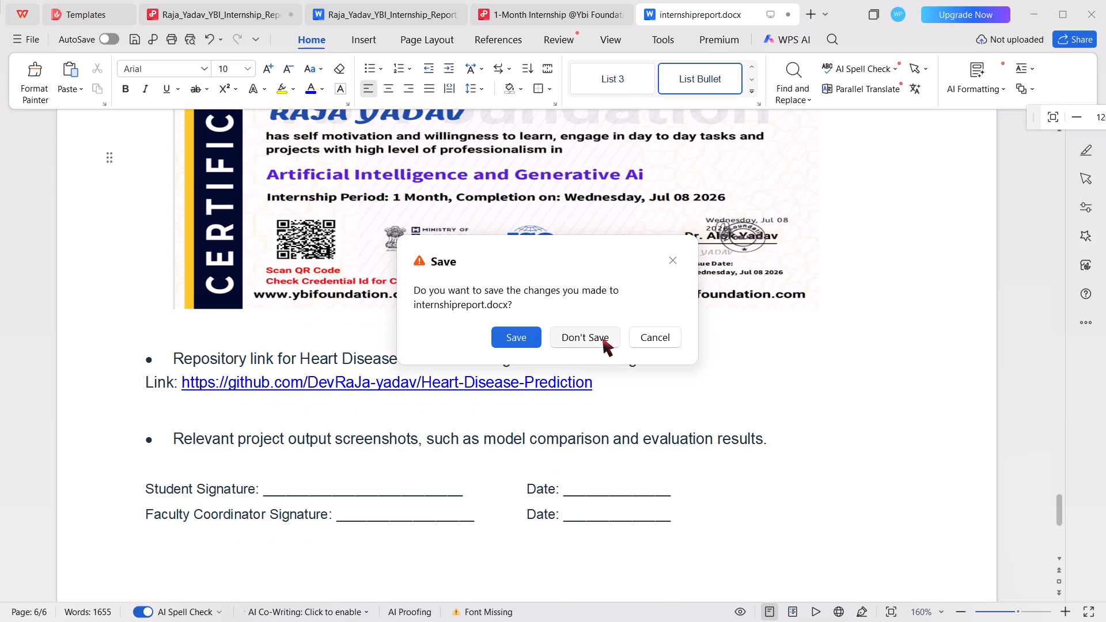
pyautogui.click(599, 337)
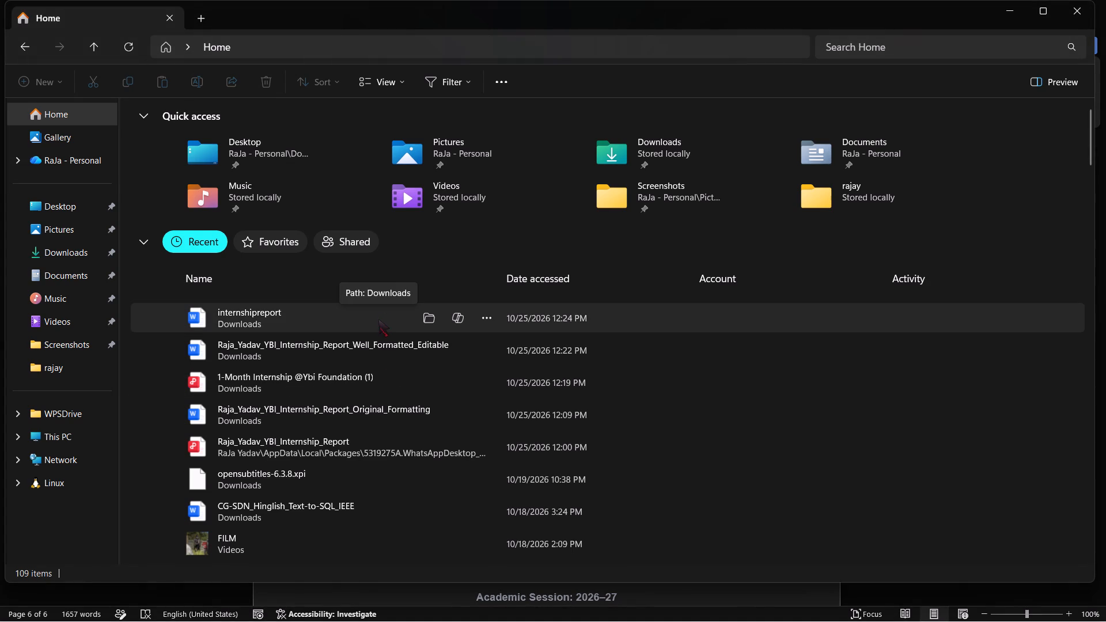
# Take the internshipreport file from File Explorer's recent files over to another app.
pyautogui.click(378, 319)
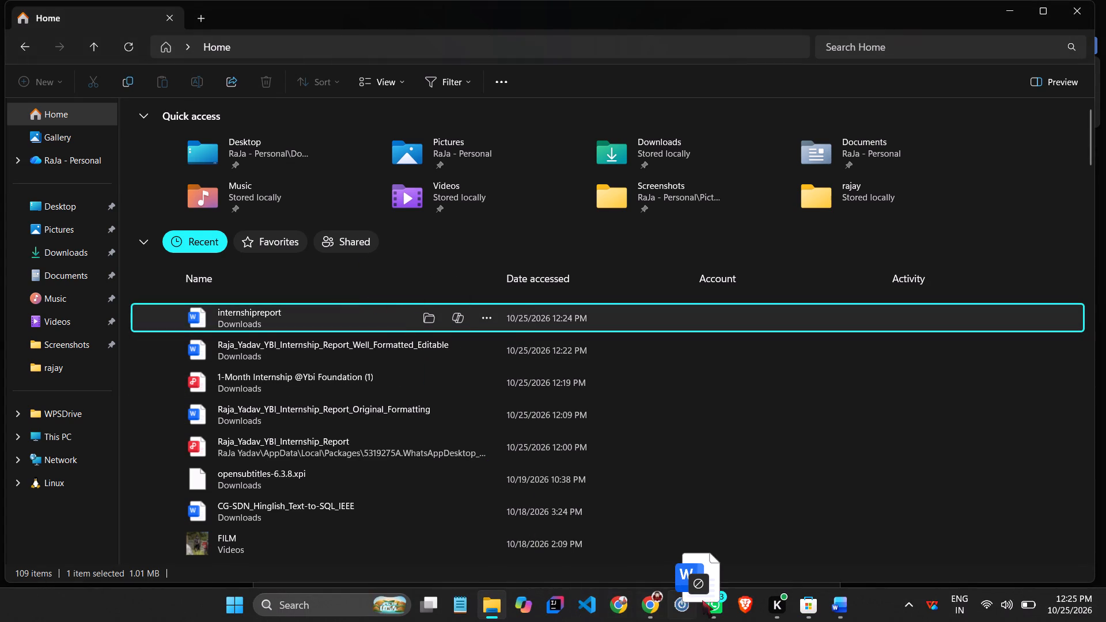
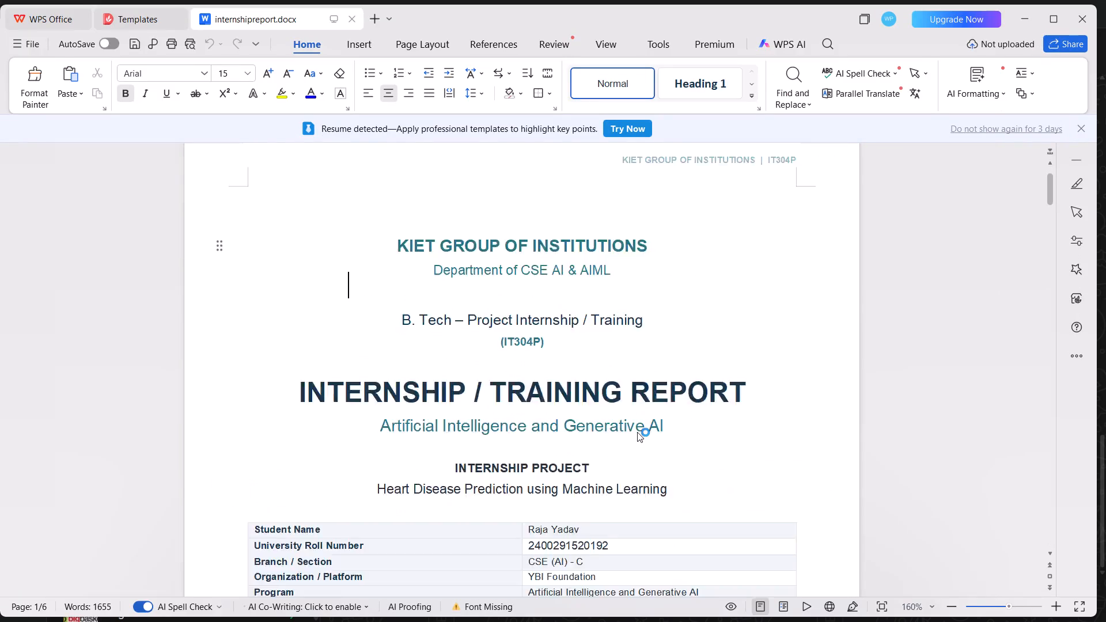
# Review the report's two-page layout from the cover page through section 8, Challenges Faced & Solutions, and return to the cover page.
pyautogui.scroll(-5, 637, 432)
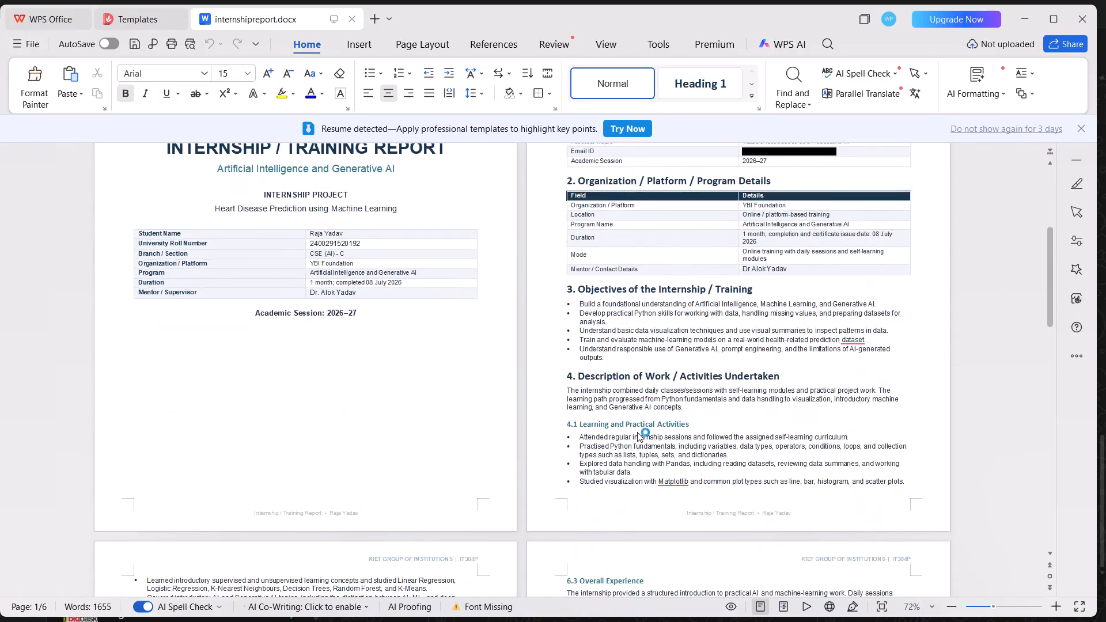
pyautogui.scroll(-3, 637, 432)
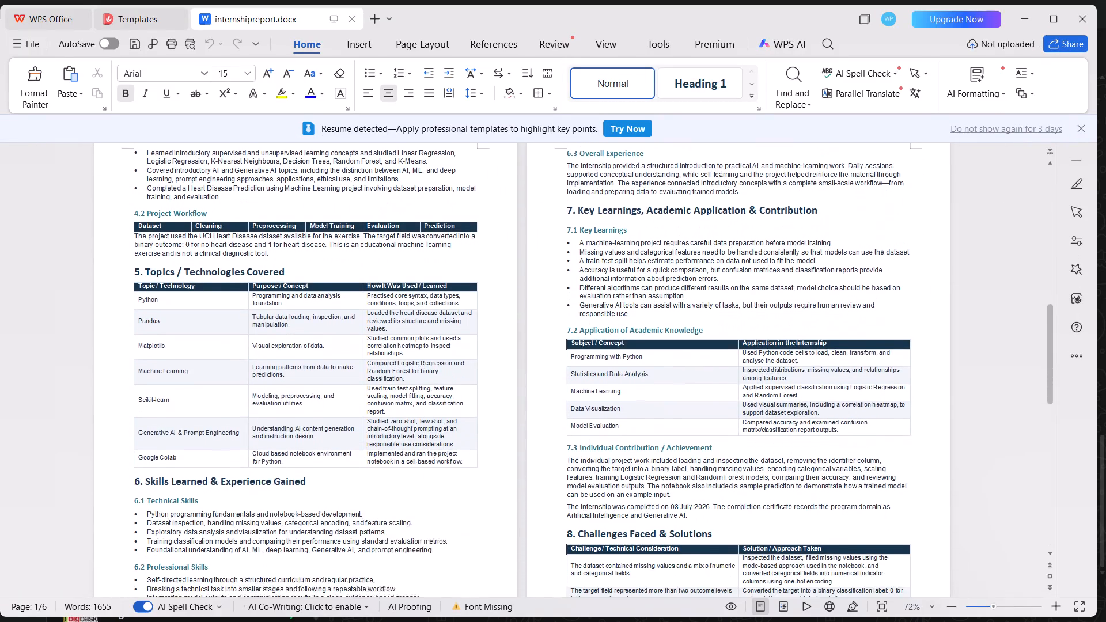
pyautogui.scroll(-2, 637, 407)
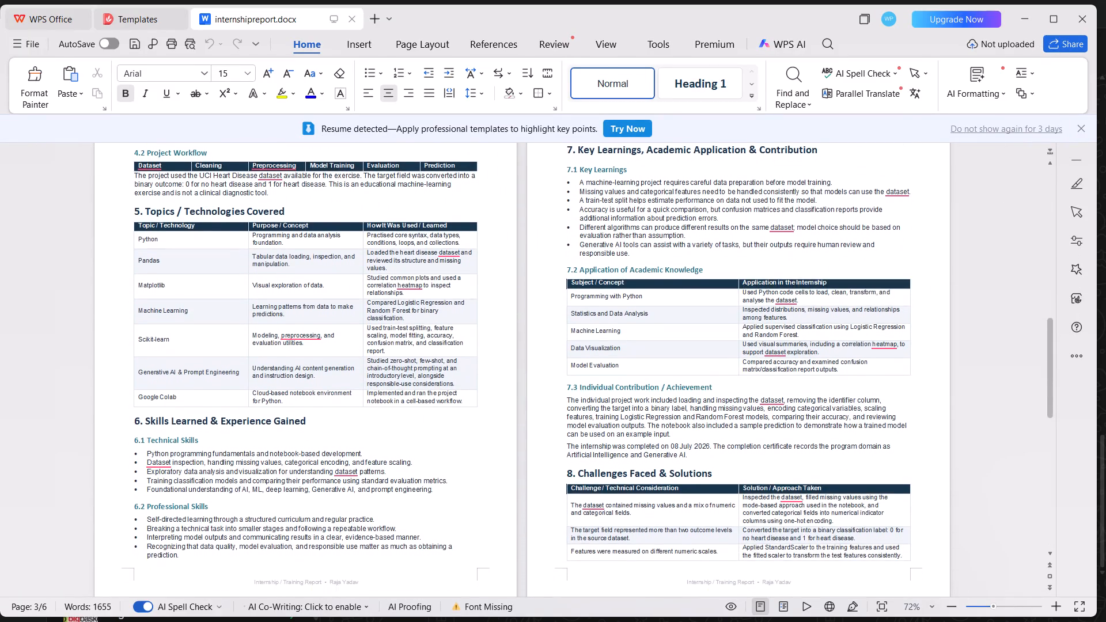
pyautogui.scroll(-4, 637, 407)
pyautogui.scroll(10, 637, 407)
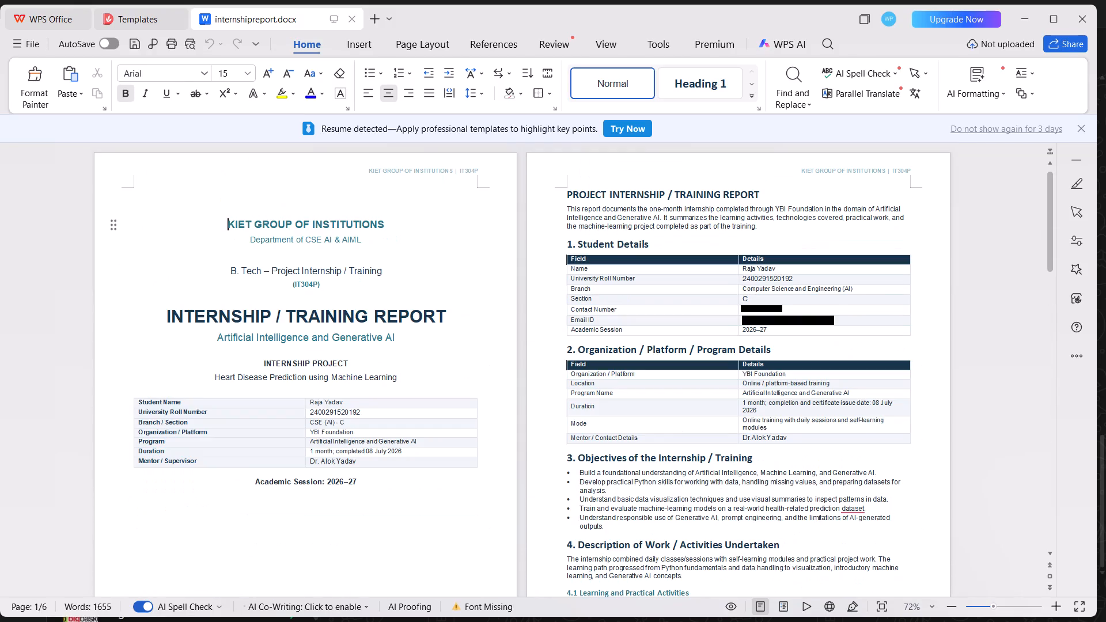